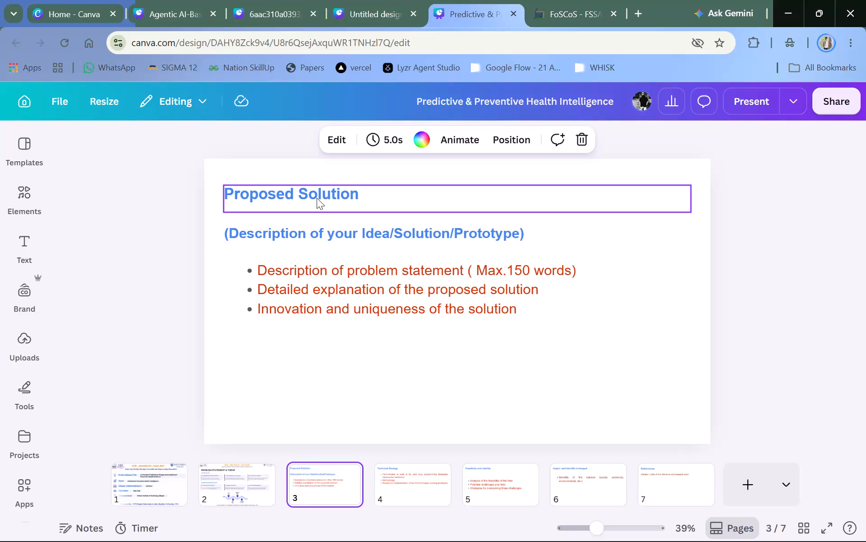
# Delete the "Proposed Solution" heading and the description text box with its bullets from slide 3, leaving it blank.
pyautogui.click(317, 198)
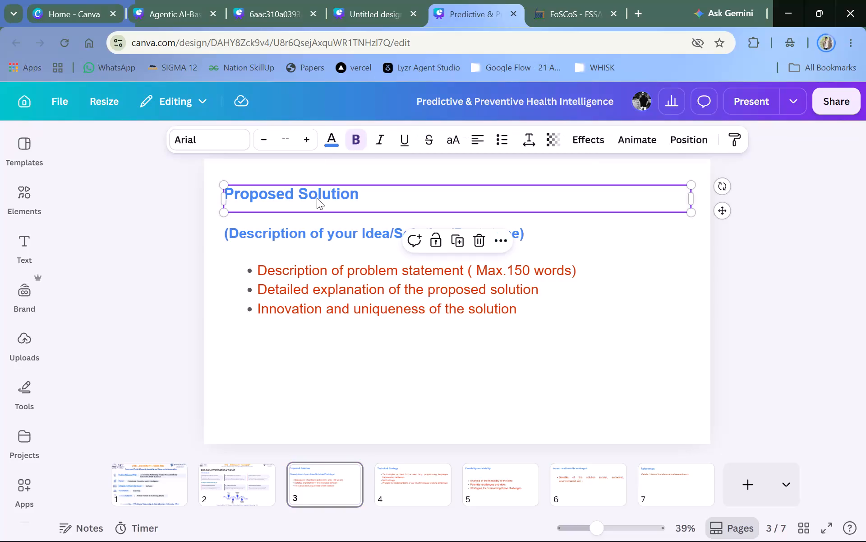
pyautogui.press('BackSpace')
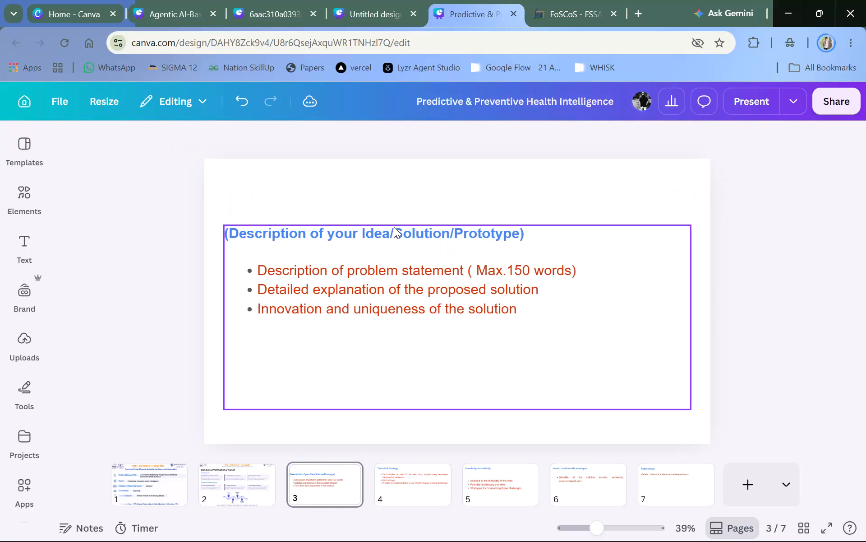
pyautogui.click(394, 236)
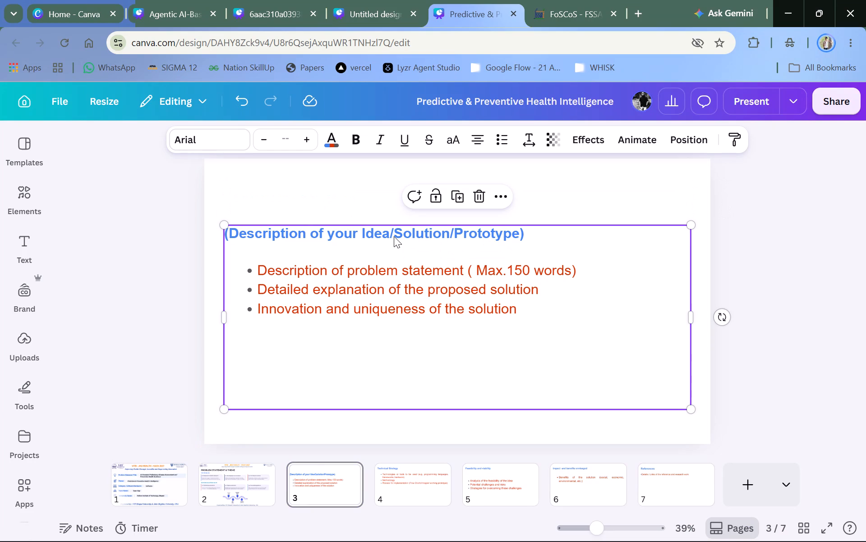
pyautogui.press('BackSpace')
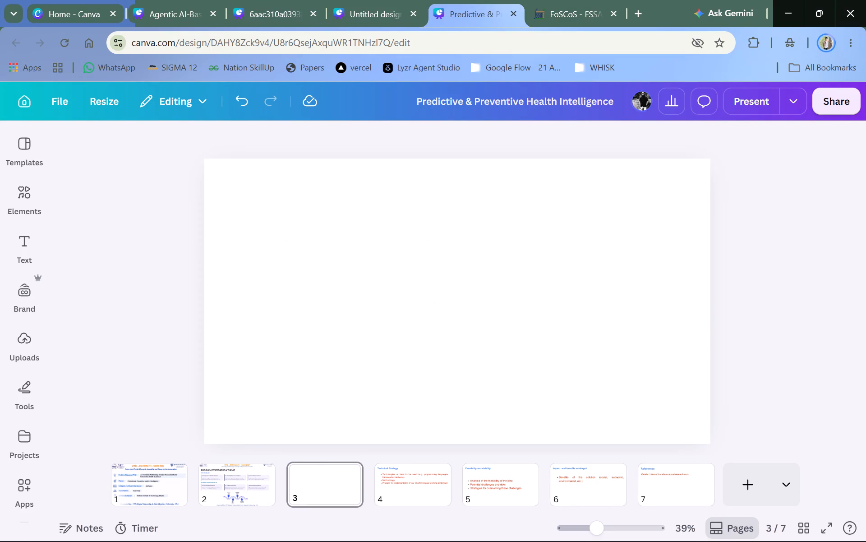
# Examine the solution slides in the other open designs: the RESQ-AI deck, the SwarnaNet template and the Agentic AI-Based Emergency Assistant deck.
pyautogui.click(357, 0)
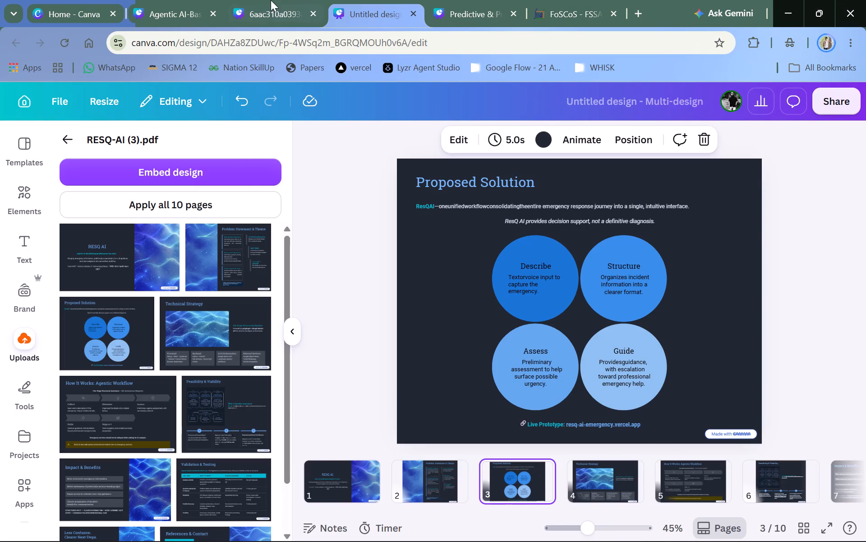
pyautogui.click(254, 0)
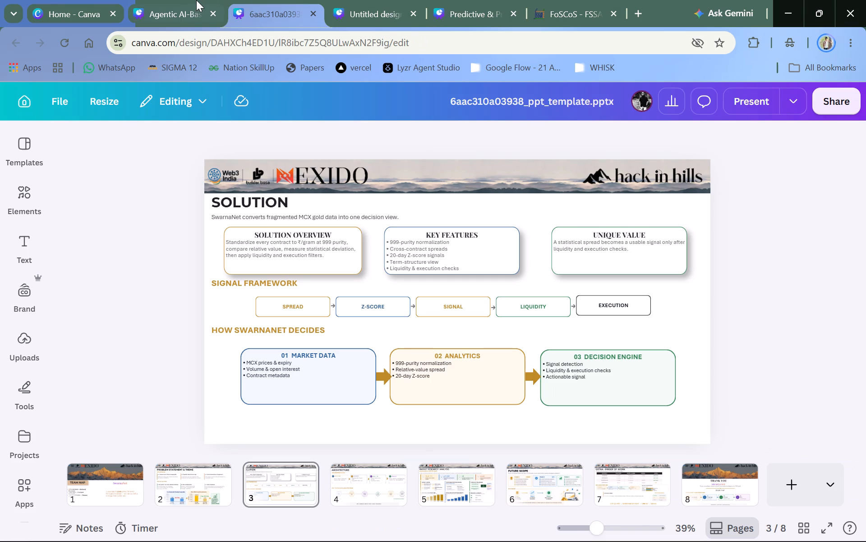
pyautogui.click(196, 0)
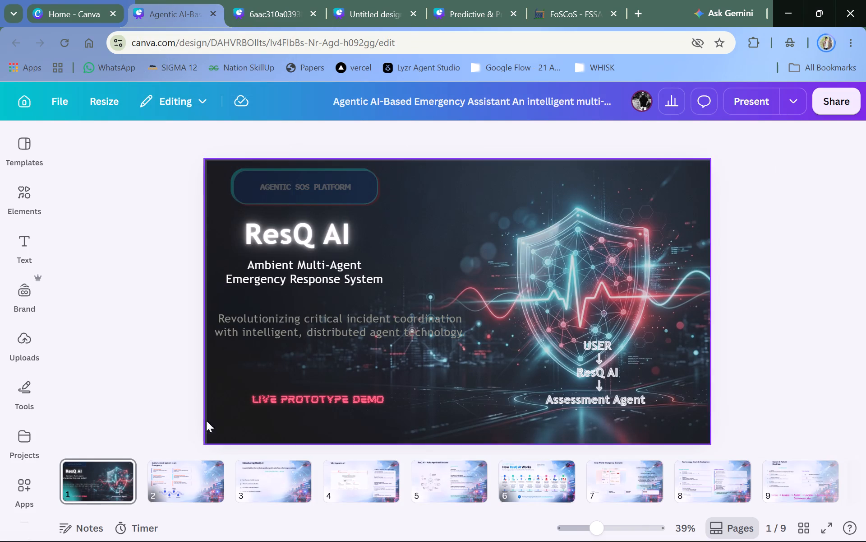
pyautogui.click(189, 462)
pyautogui.press('Right')
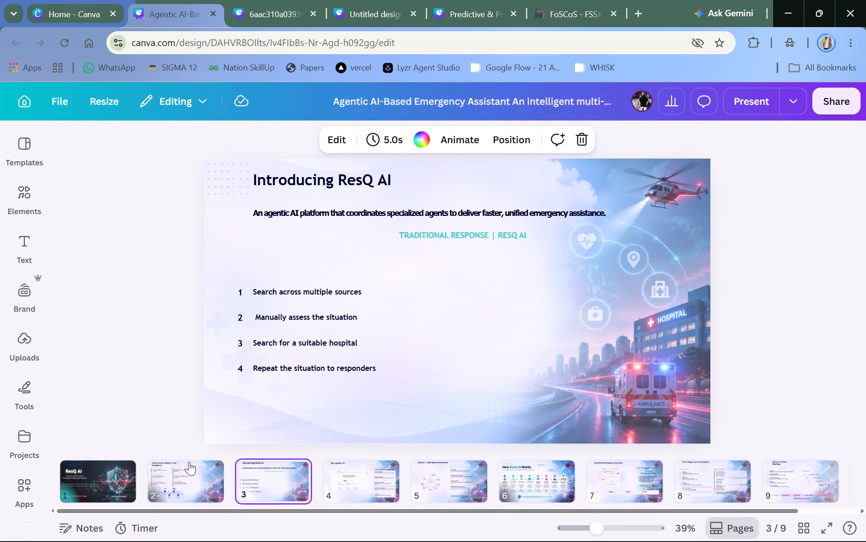
pyautogui.press('Right')
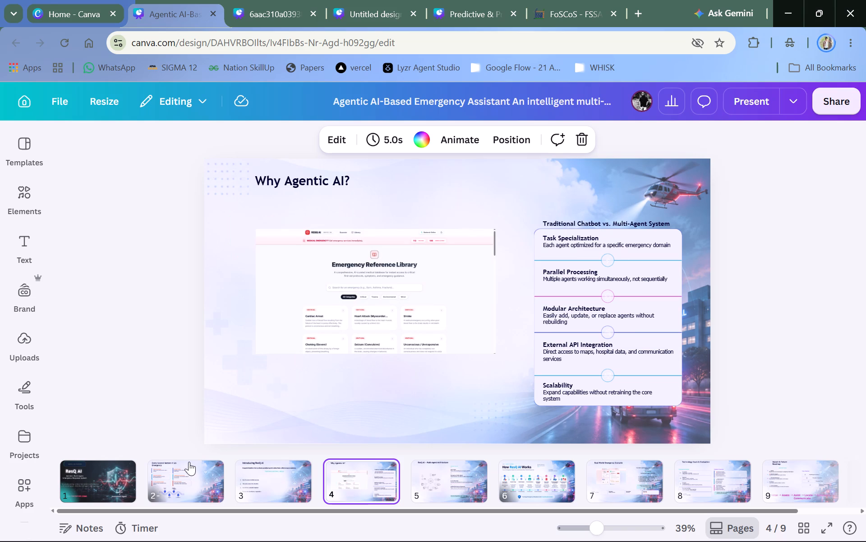
pyautogui.click(281, 0)
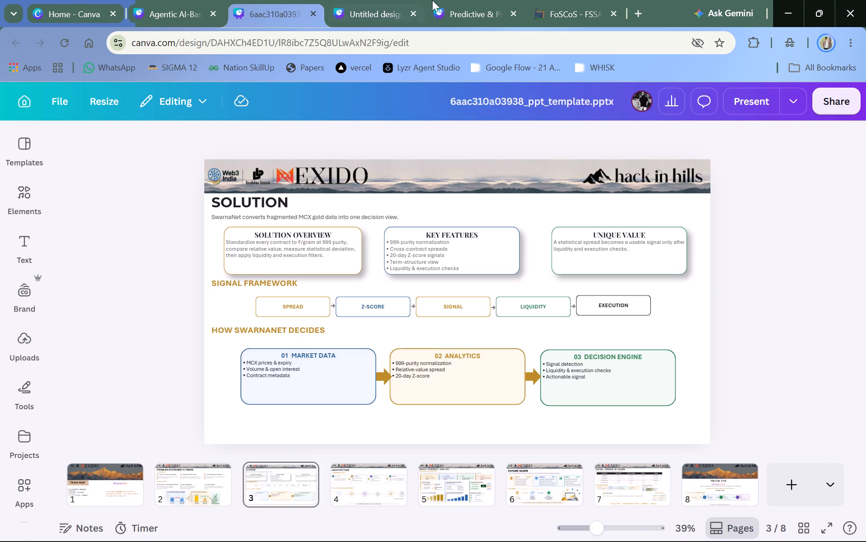
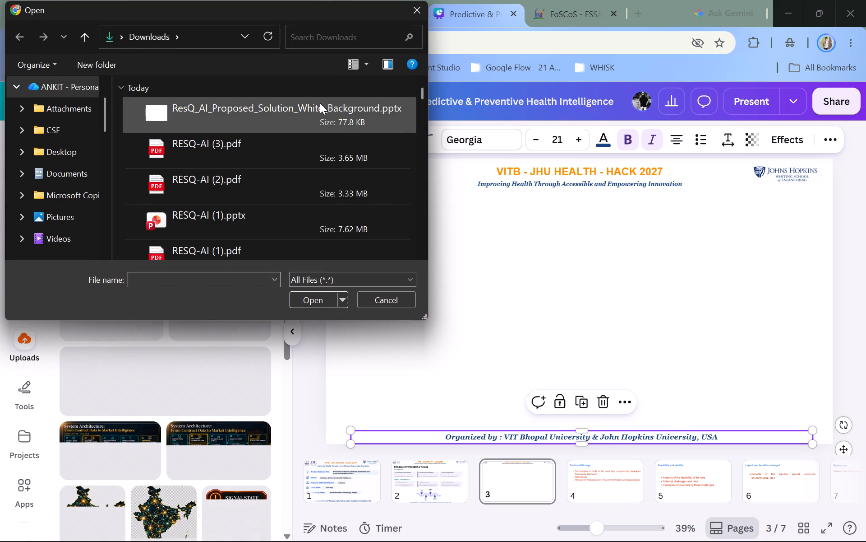
pyautogui.click(320, 103)
pyautogui.click(314, 303)
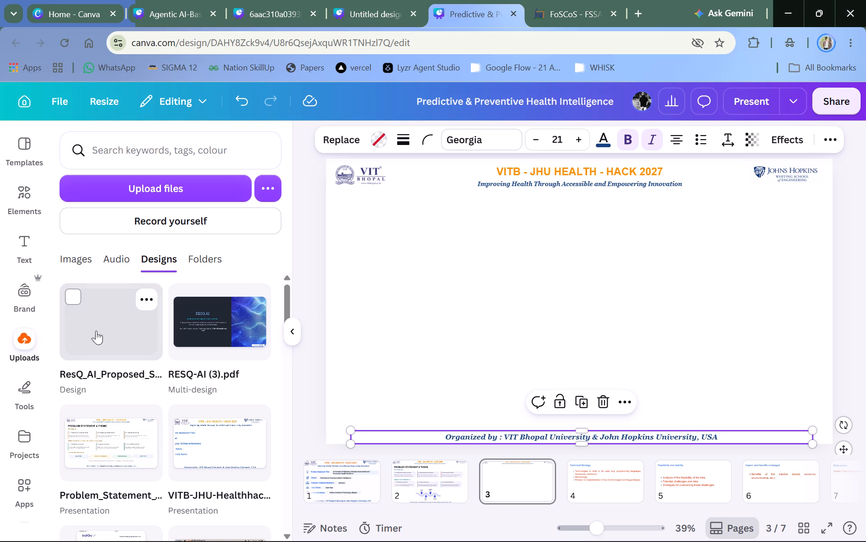
# Insert the uploaded ResQ AI Proposed Solution design into slide 3, replacing its current content.
pyautogui.moveTo(113, 336); pyautogui.dragTo(188, 312)
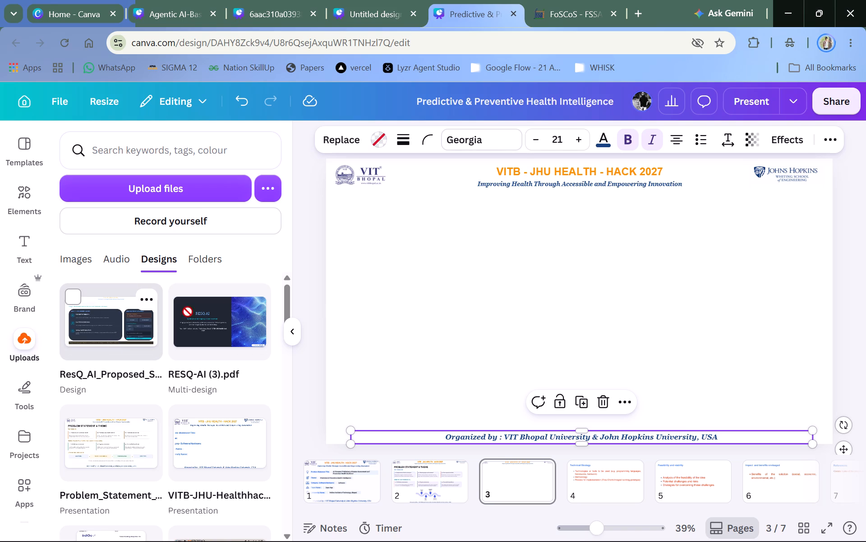
pyautogui.moveTo(188, 312); pyautogui.dragTo(518, 286)
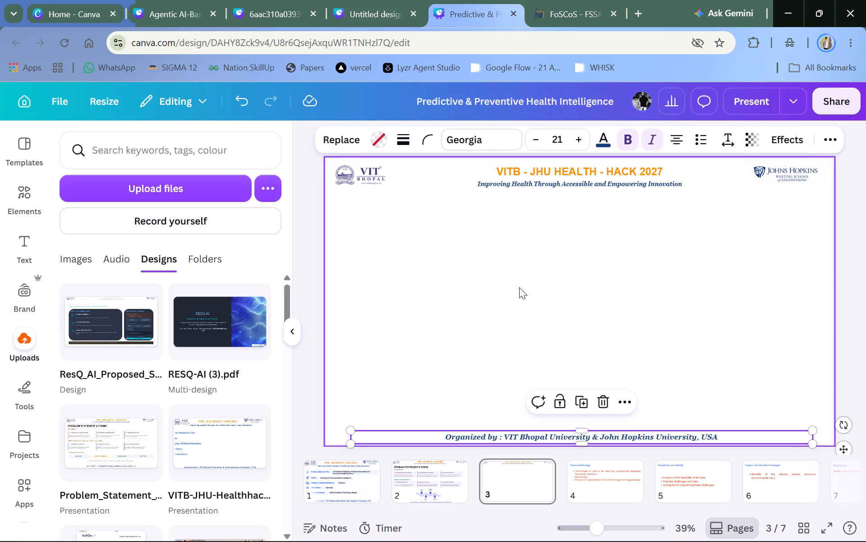
pyautogui.doubleClick(120, 328)
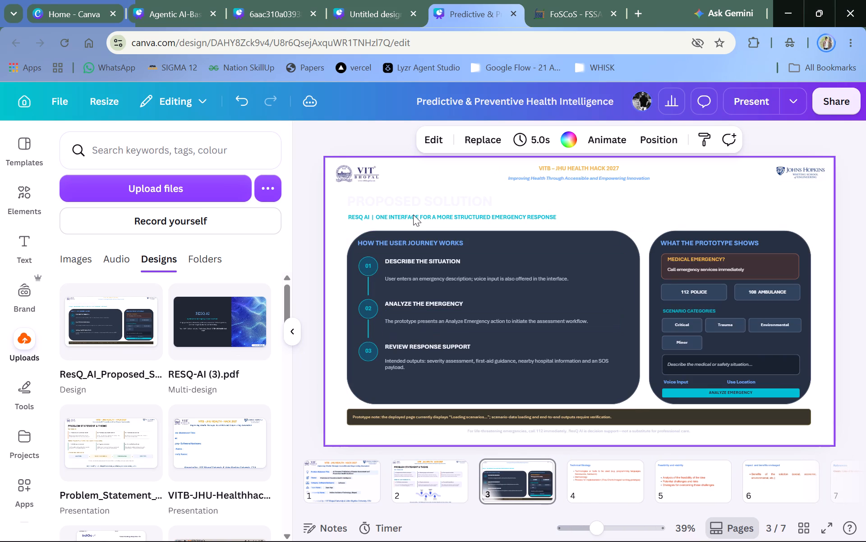
pyautogui.click(371, 176)
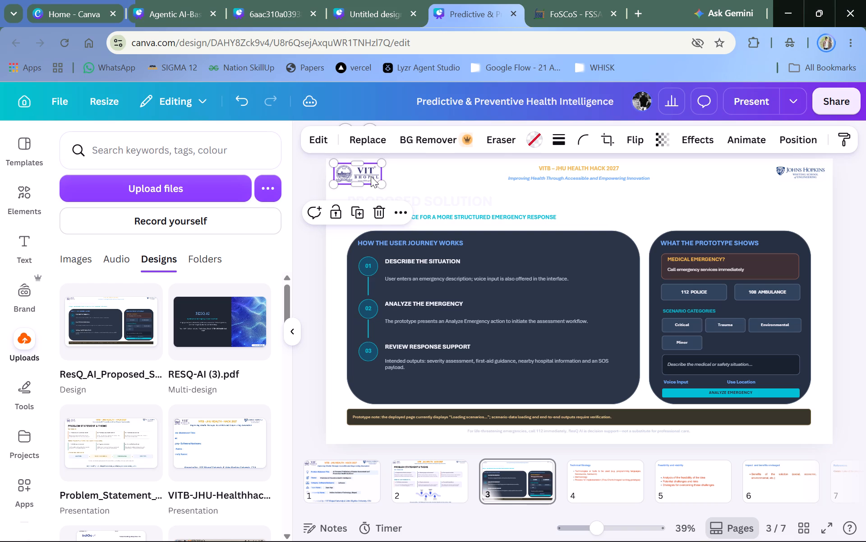
pyautogui.press('BackSpace')
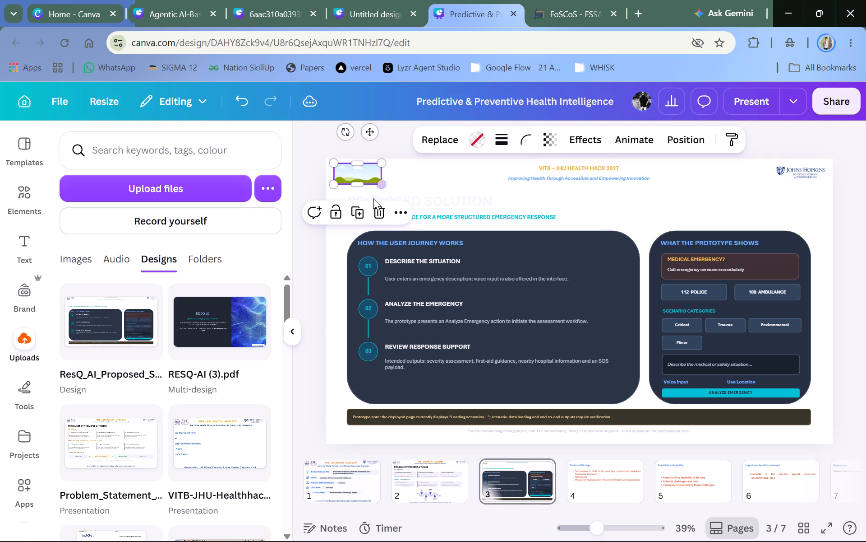
pyautogui.press('BackSpace')
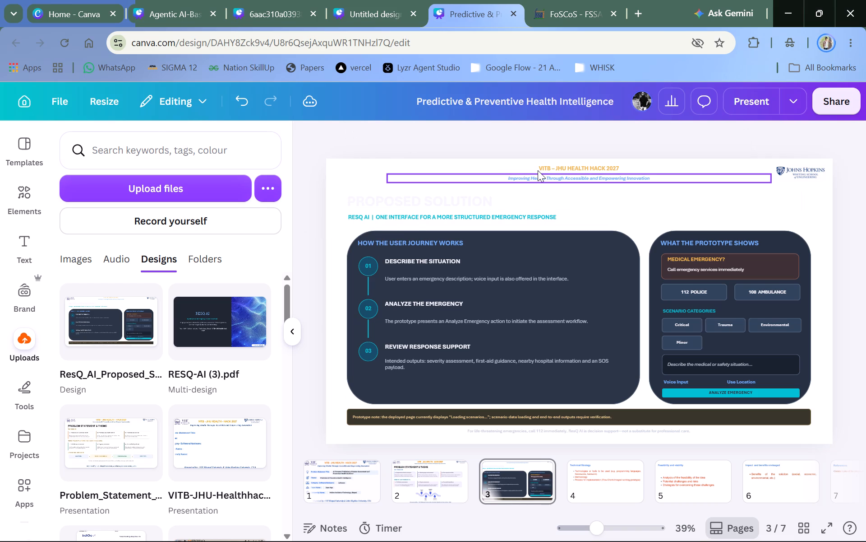
pyautogui.click(538, 170)
pyautogui.press('BackSpace')
pyautogui.click(542, 176)
pyautogui.press('BackSpace')
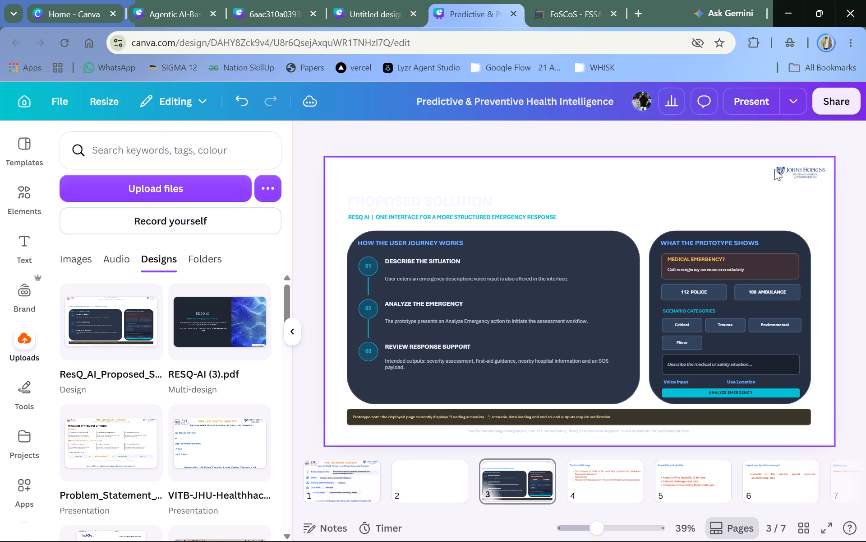
pyautogui.doubleClick(782, 173)
pyautogui.press('BackSpace')
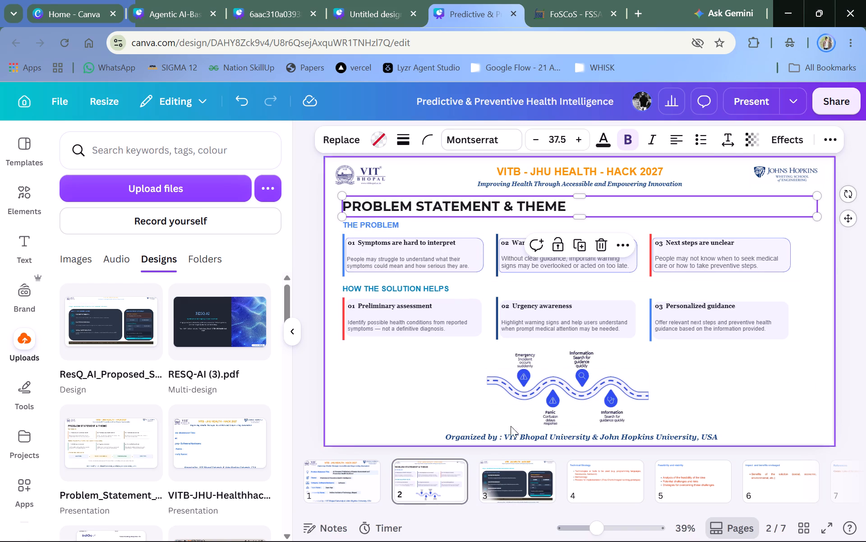
pyautogui.click(525, 465)
pyautogui.click(468, 206)
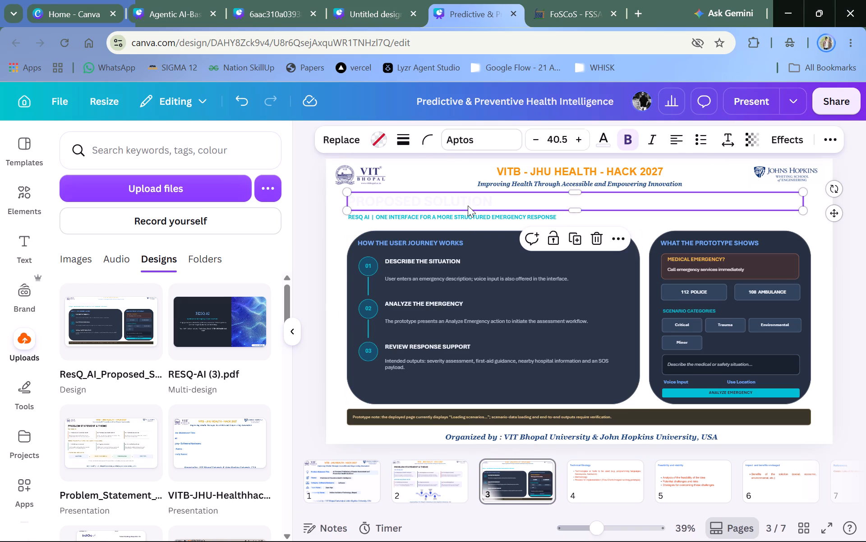
pyautogui.click(499, 150)
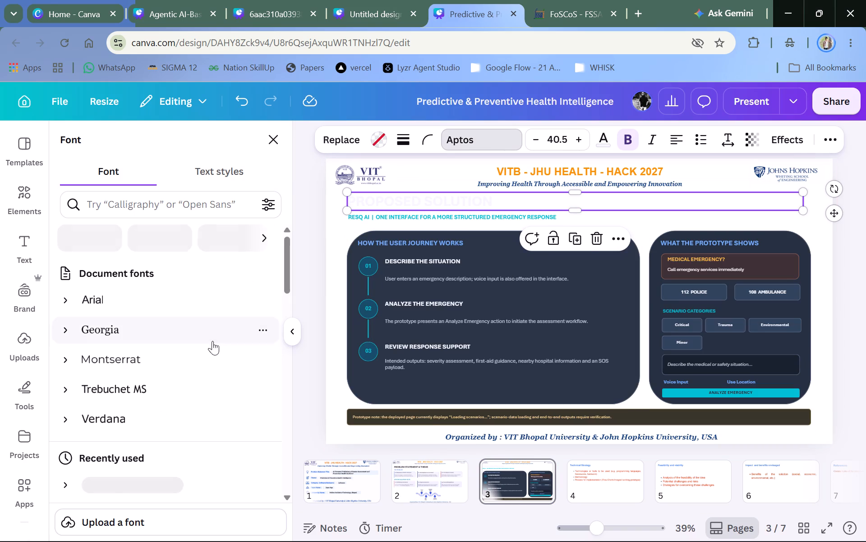
pyautogui.click(192, 359)
pyautogui.click(169, 388)
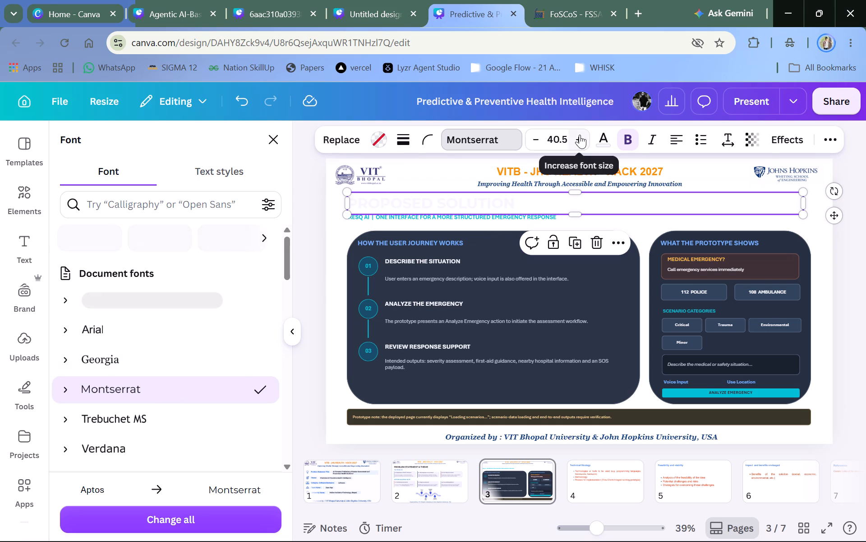
pyautogui.click(566, 136)
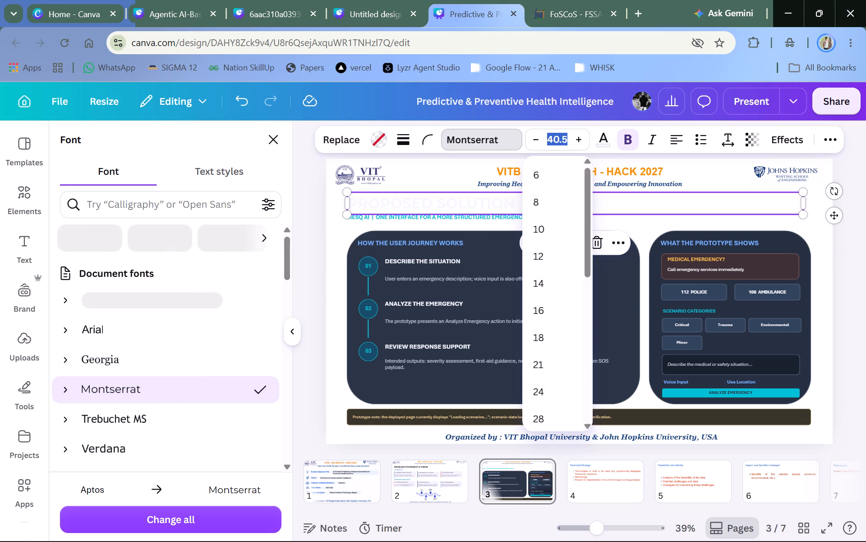
pyautogui.write('37.5')
pyautogui.press('Return')
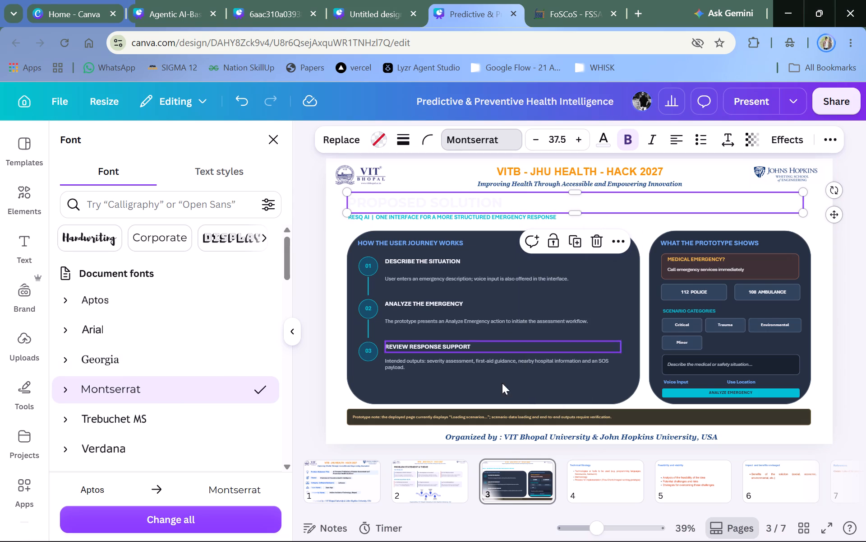
# Recheck slide 2's heading style and recolour slide 3's "PROPOSED SOLUTION" heading to dark grey blue #1a1c1f.
pyautogui.doubleClick(427, 465)
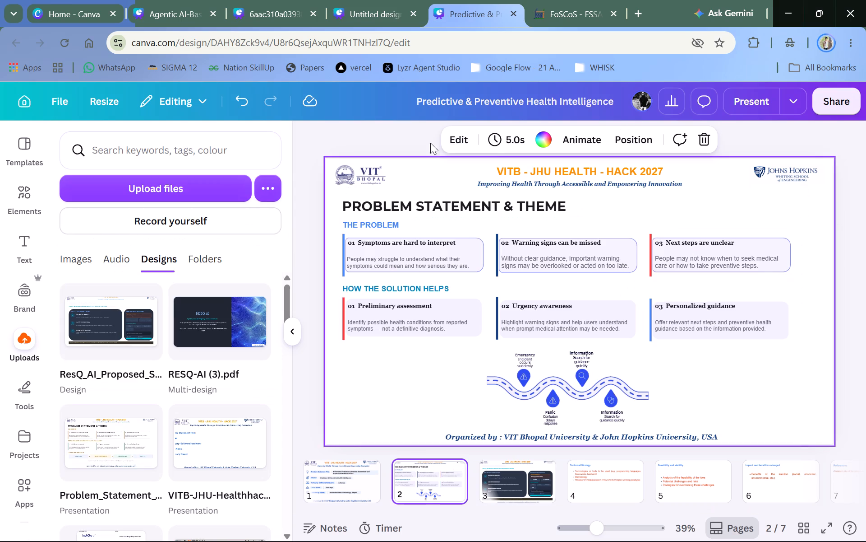
pyautogui.click(456, 200)
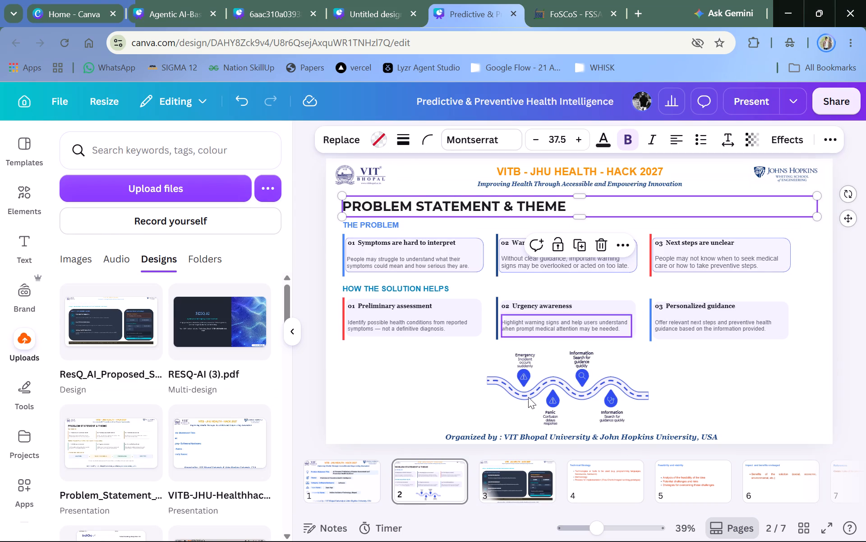
pyautogui.click(502, 467)
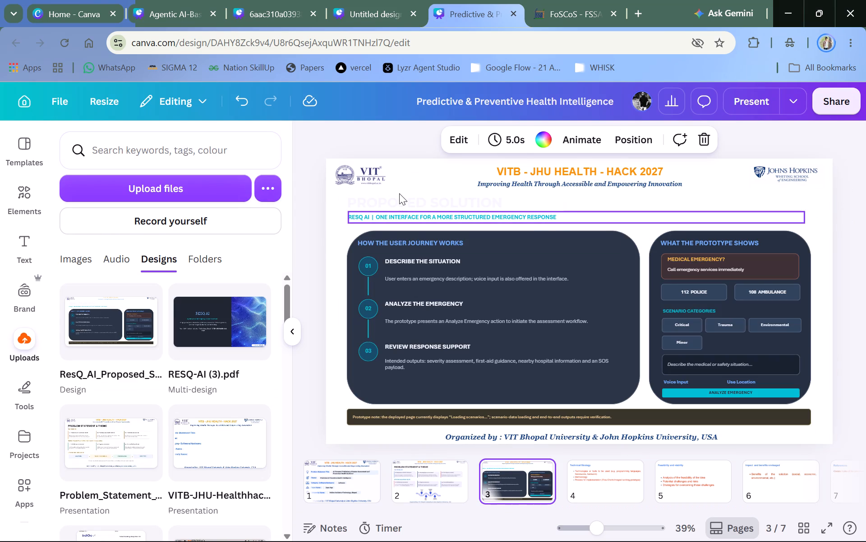
pyautogui.click(399, 193)
pyautogui.click(608, 136)
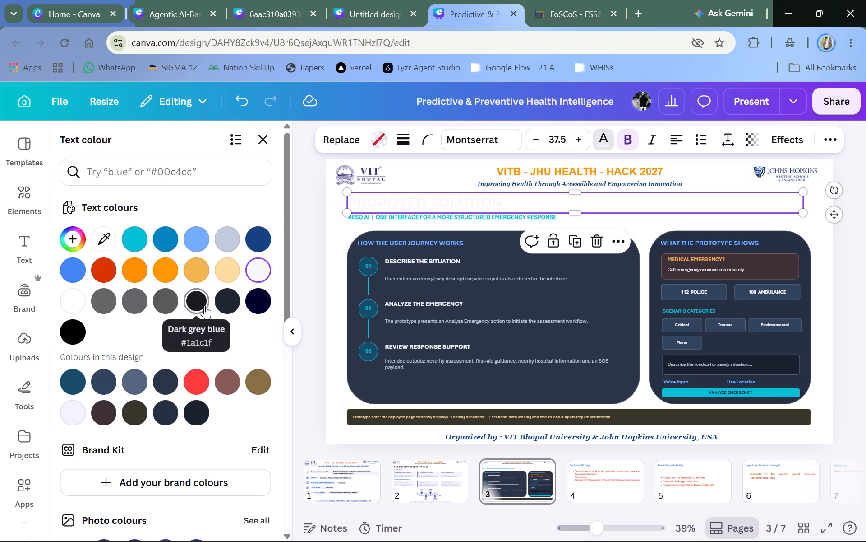
pyautogui.click(204, 305)
pyautogui.click(306, 154)
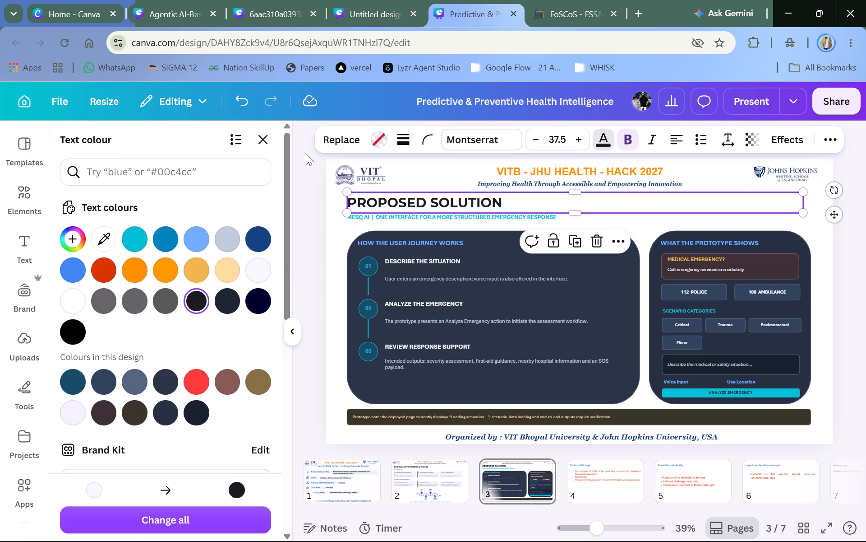
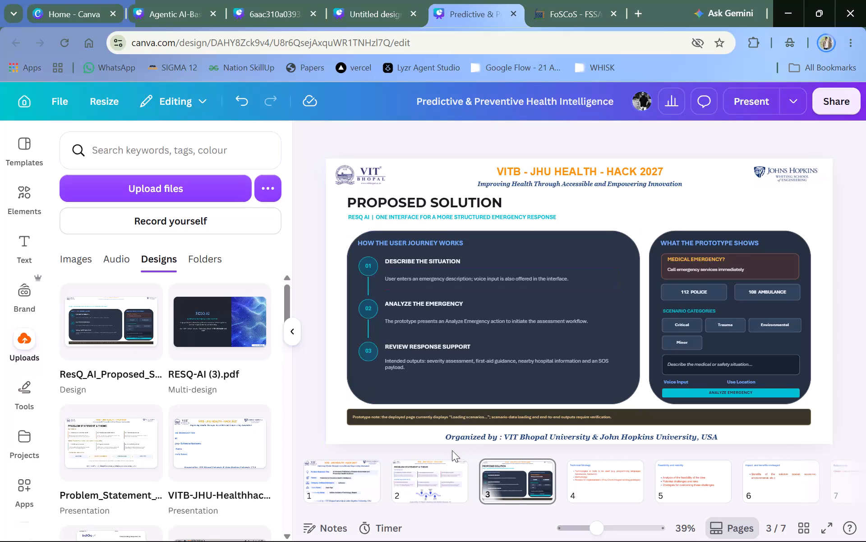
# Compare with slide 2's heading and nudge slide 3's "PROPOSED SOLUTION" heading slightly up and to the left.
pyautogui.click(424, 471)
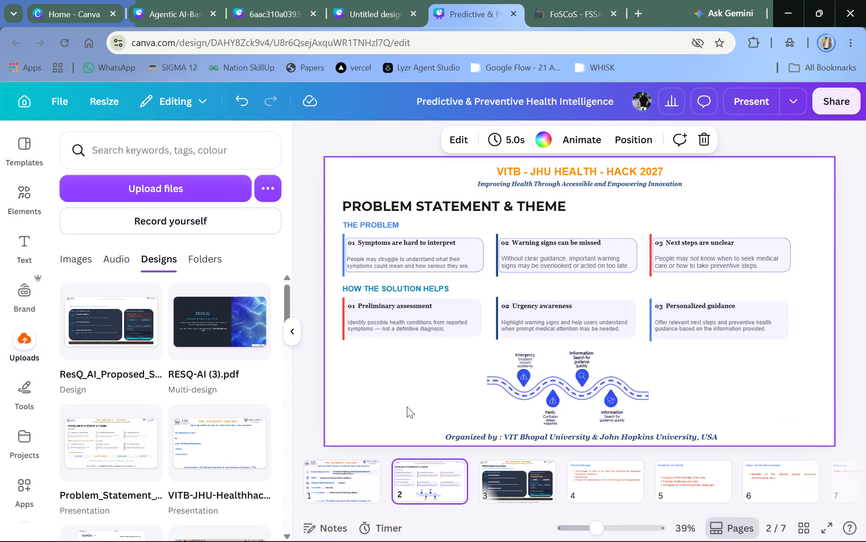
pyautogui.click(495, 483)
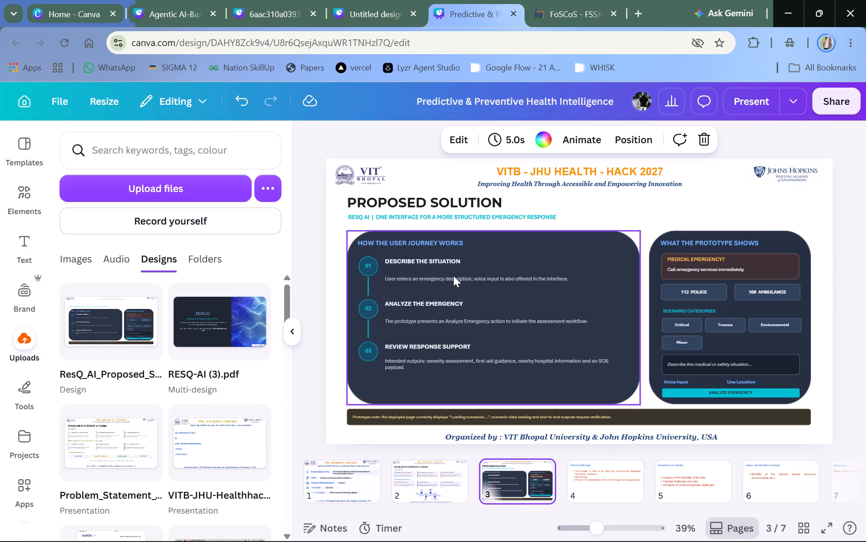
pyautogui.moveTo(404, 198); pyautogui.dragTo(398, 199)
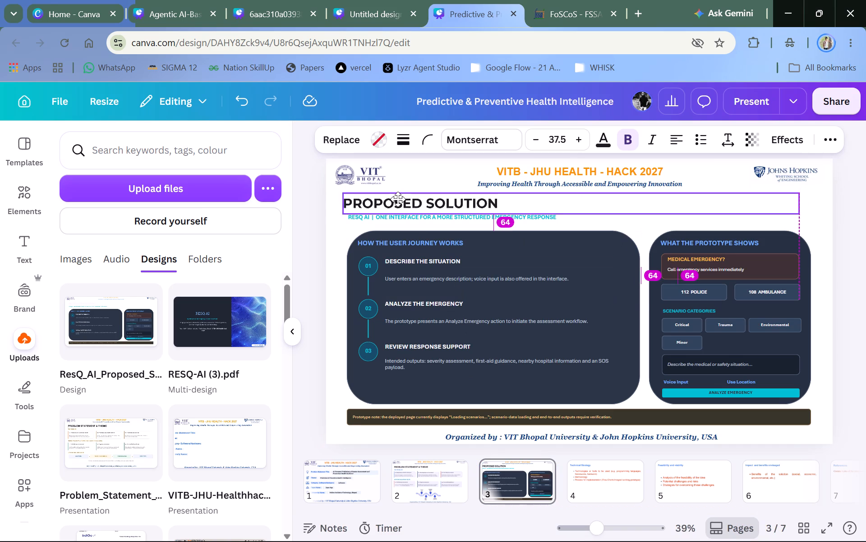
pyautogui.moveTo(398, 199); pyautogui.dragTo(394, 196)
pyautogui.moveTo(394, 196); pyautogui.dragTo(401, 195)
pyautogui.click(401, 195)
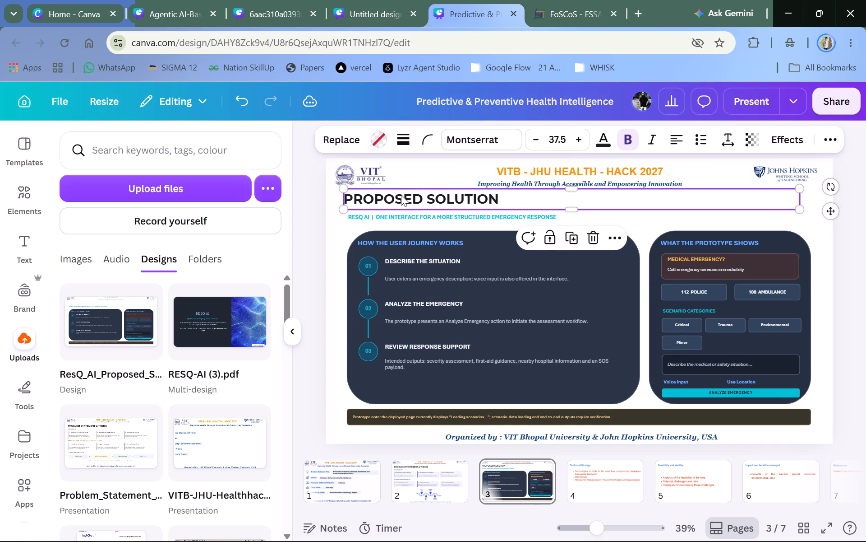
pyautogui.click(401, 195)
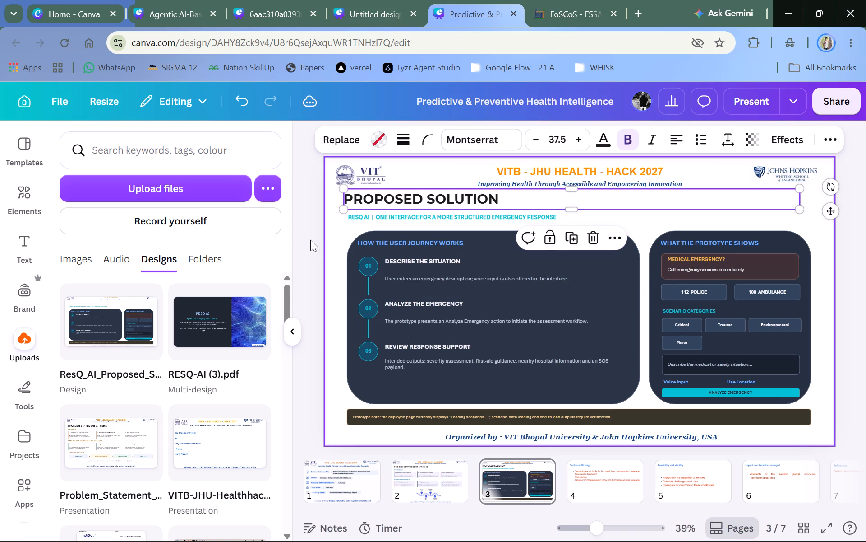
pyautogui.click(310, 240)
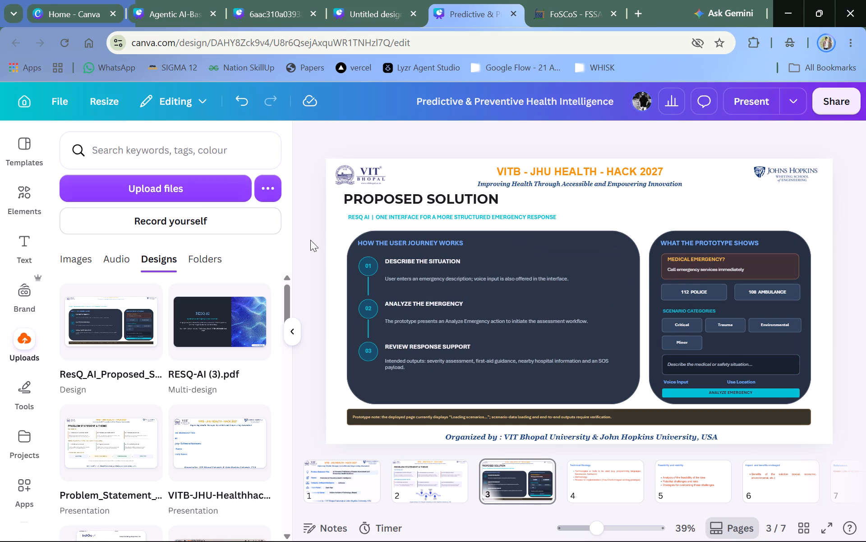
# Check the untitled design's Proposed Solution slide and slides 3 and 4 of the Agentic AI-Based Emergency Assistant deck for reference.
pyautogui.click(339, 0)
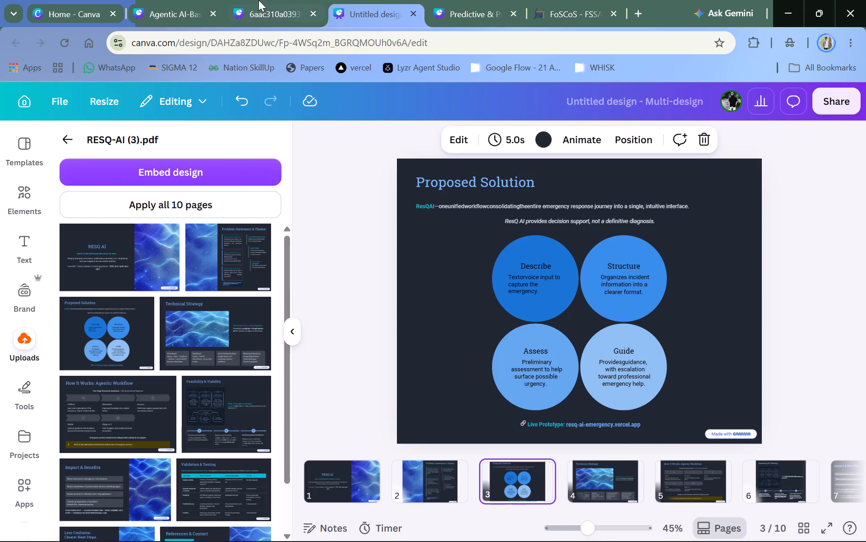
pyautogui.click(258, 0)
pyautogui.click(194, 0)
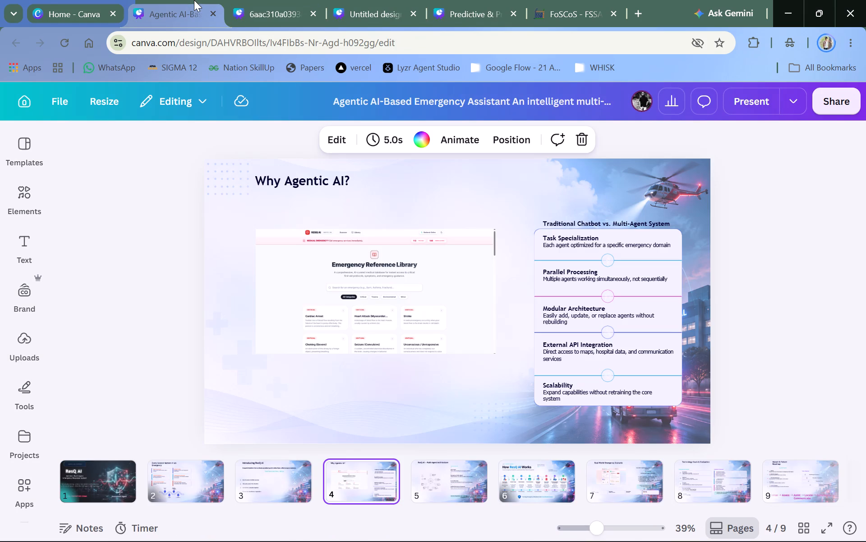
pyautogui.click(260, 477)
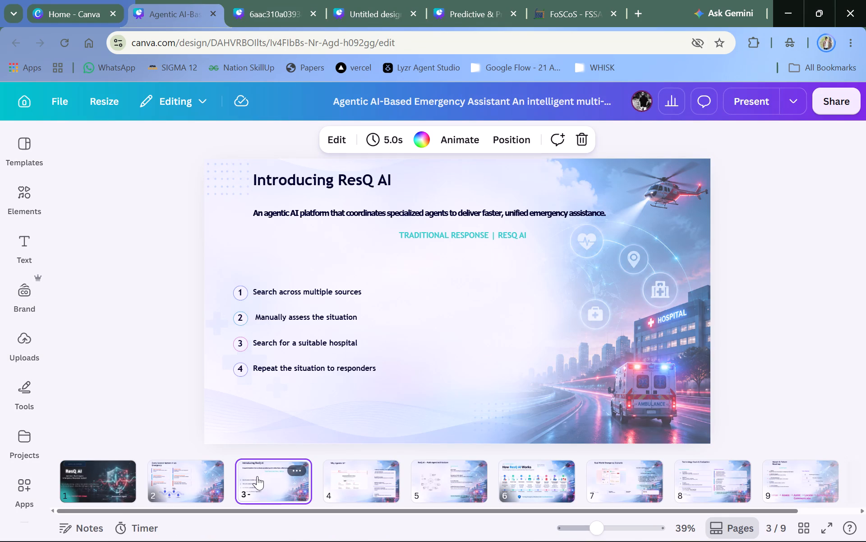
pyautogui.click(368, 481)
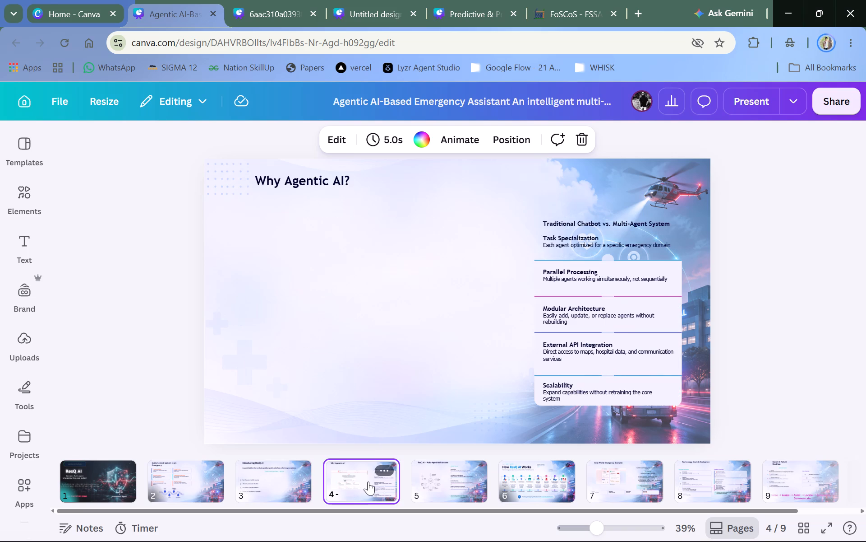
pyautogui.doubleClick(477, 0)
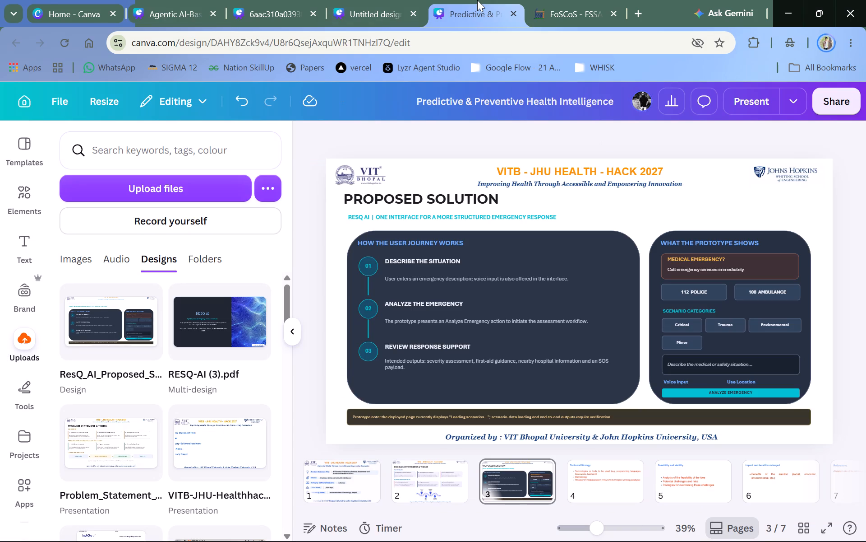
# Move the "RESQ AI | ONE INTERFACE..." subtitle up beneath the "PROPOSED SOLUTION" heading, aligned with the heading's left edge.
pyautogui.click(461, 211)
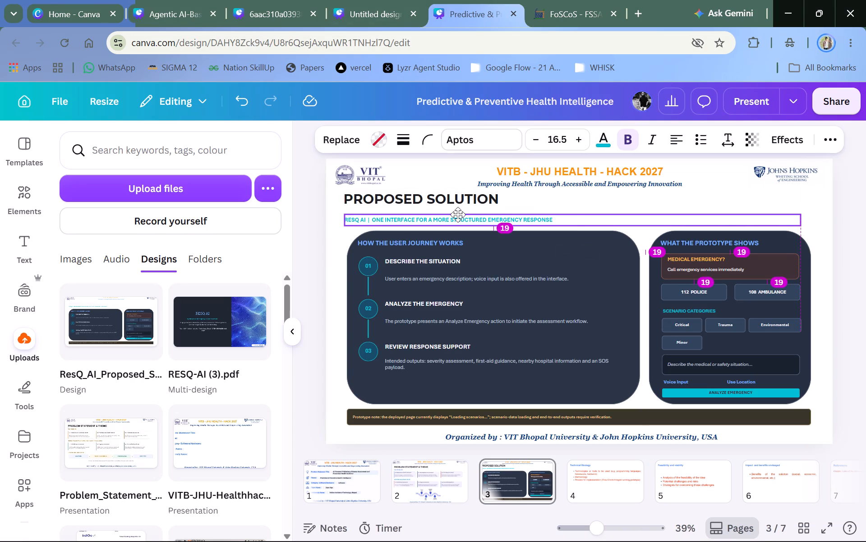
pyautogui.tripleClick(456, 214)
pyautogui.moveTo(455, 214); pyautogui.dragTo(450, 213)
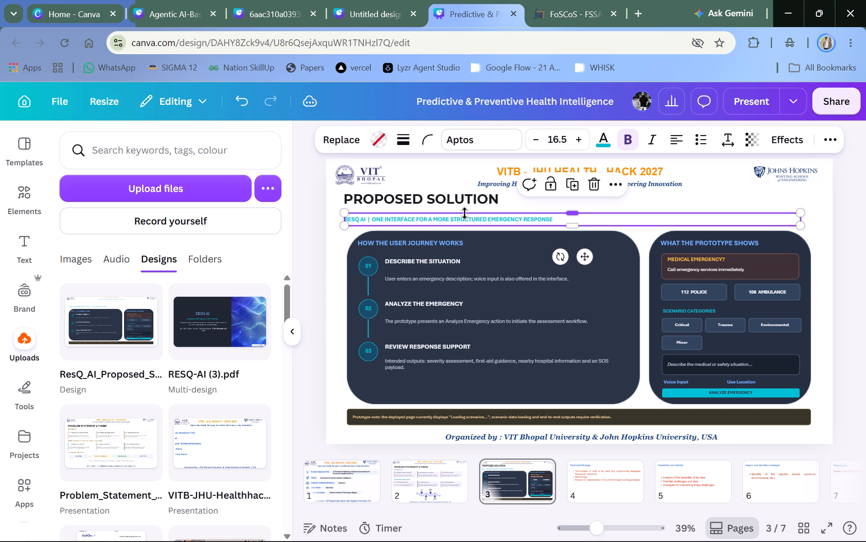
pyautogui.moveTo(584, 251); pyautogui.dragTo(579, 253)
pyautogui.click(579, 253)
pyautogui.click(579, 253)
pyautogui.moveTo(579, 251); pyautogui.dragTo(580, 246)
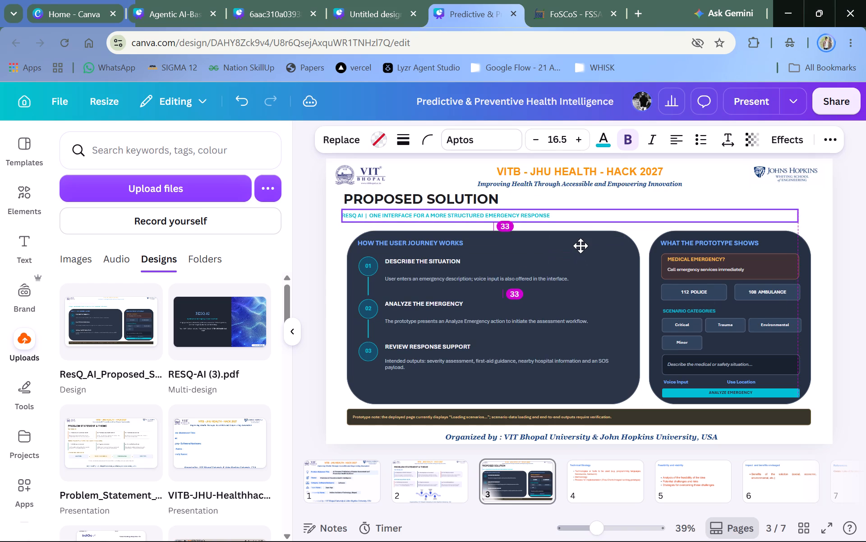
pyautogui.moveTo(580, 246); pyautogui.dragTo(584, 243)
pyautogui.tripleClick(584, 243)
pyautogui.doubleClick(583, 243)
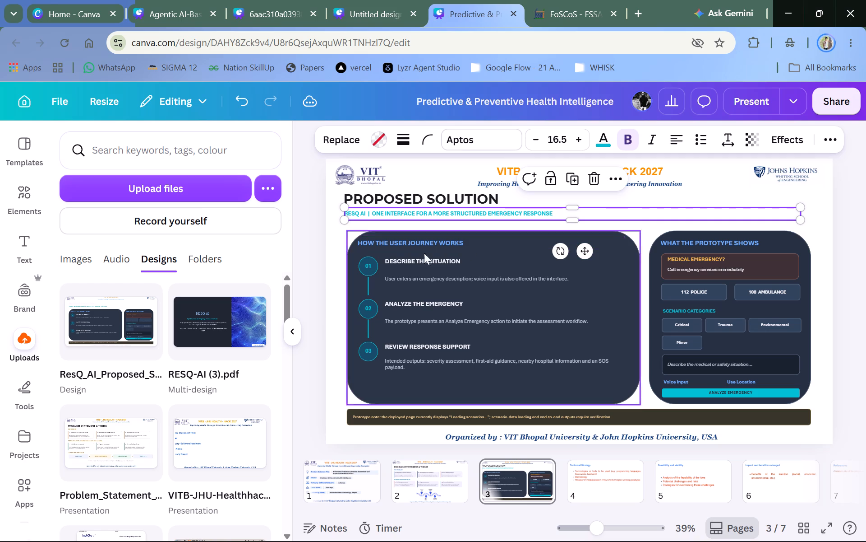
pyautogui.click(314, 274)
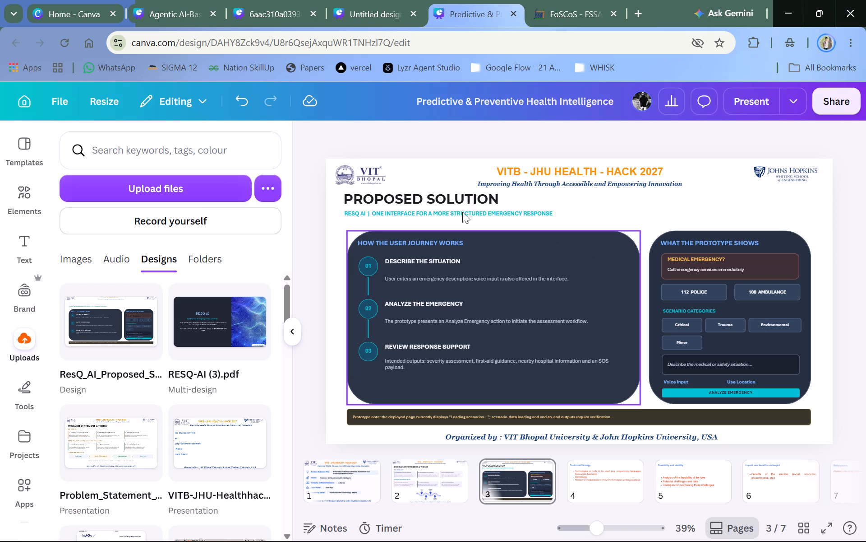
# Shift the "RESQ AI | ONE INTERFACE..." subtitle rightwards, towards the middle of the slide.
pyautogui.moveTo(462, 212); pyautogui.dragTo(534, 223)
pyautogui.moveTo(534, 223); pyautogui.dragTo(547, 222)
# Narrow the "PROPOSED SOLUTION" heading's text box so it ends just past its text.
pyautogui.doubleClick(583, 214)
pyautogui.moveTo(588, 212); pyautogui.dragTo(600, 208)
pyautogui.click(609, 206)
pyautogui.moveTo(609, 206); pyautogui.dragTo(610, 205)
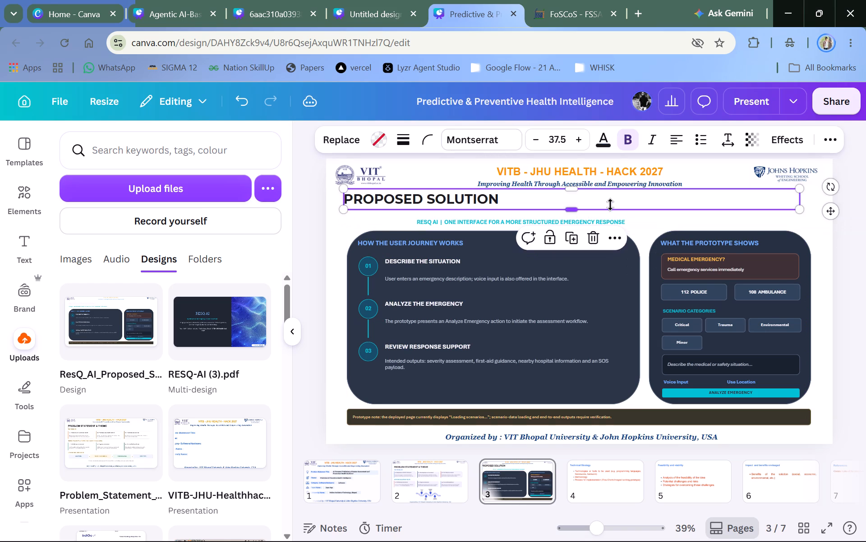
pyautogui.moveTo(610, 205); pyautogui.dragTo(619, 204)
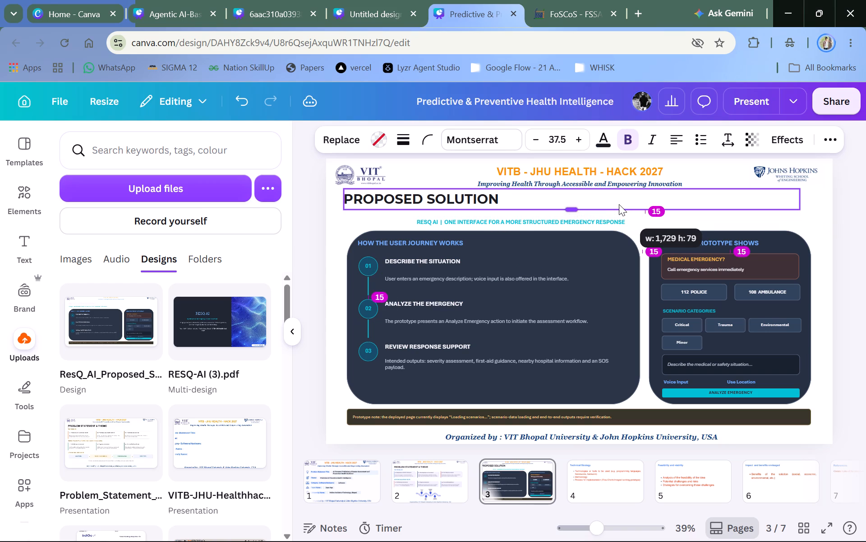
pyautogui.moveTo(619, 204); pyautogui.dragTo(618, 204)
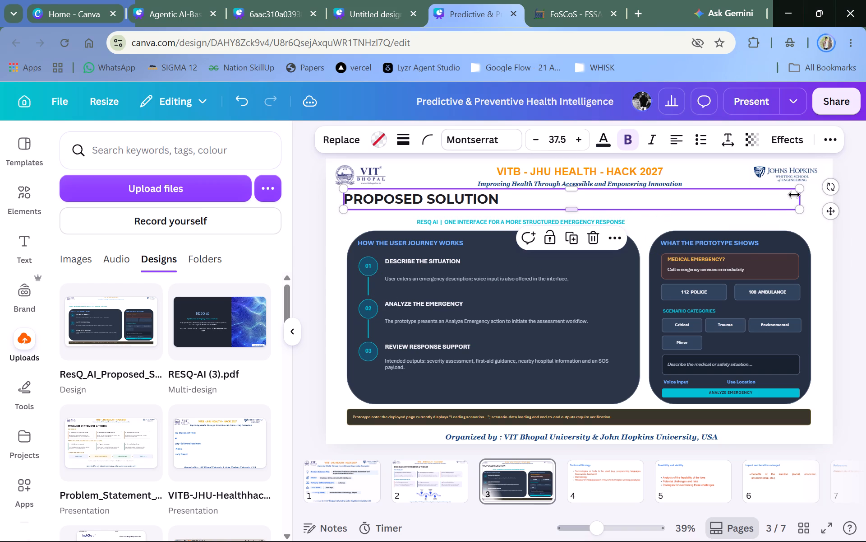
pyautogui.click(803, 196)
pyautogui.moveTo(801, 197); pyautogui.dragTo(766, 210)
pyautogui.moveTo(758, 210); pyautogui.dragTo(578, 178)
pyautogui.moveTo(769, 198); pyautogui.dragTo(750, 209)
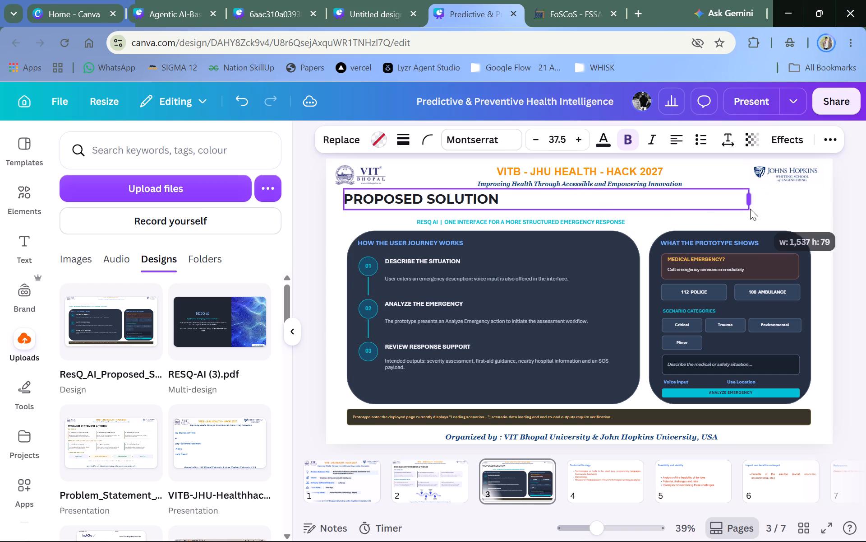
pyautogui.moveTo(750, 209); pyautogui.dragTo(512, 170)
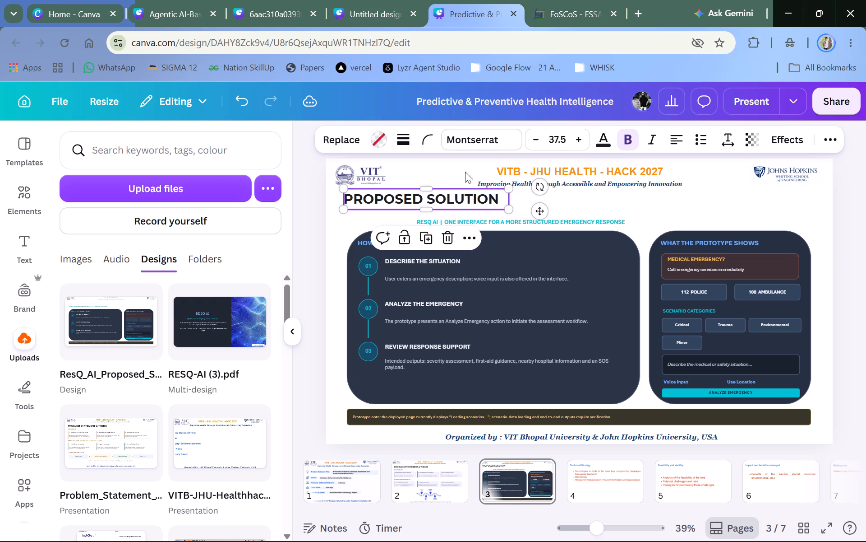
pyautogui.click(313, 212)
# Bring the "RESQ AI | ONE INTERFACE..." subtitle's text box back within the slide and shorten it from its right end.
pyautogui.moveTo(544, 218); pyautogui.dragTo(545, 217)
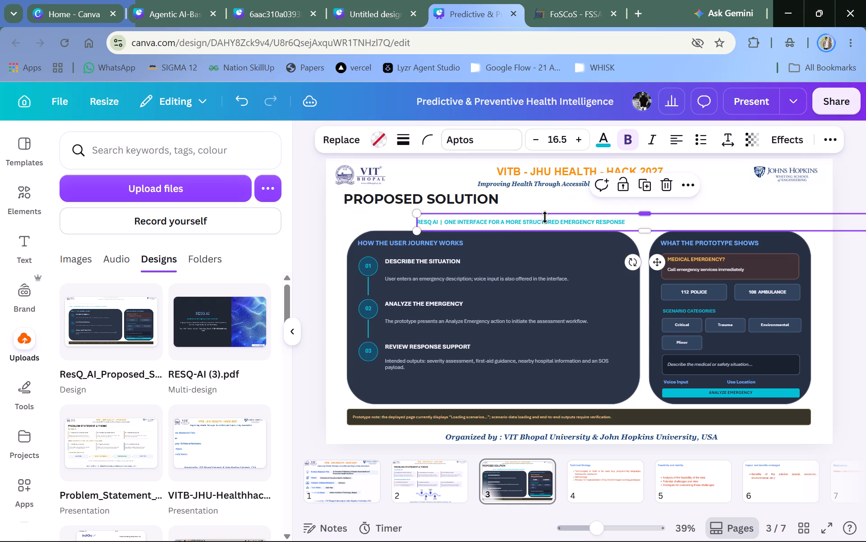
pyautogui.moveTo(545, 217); pyautogui.dragTo(543, 213)
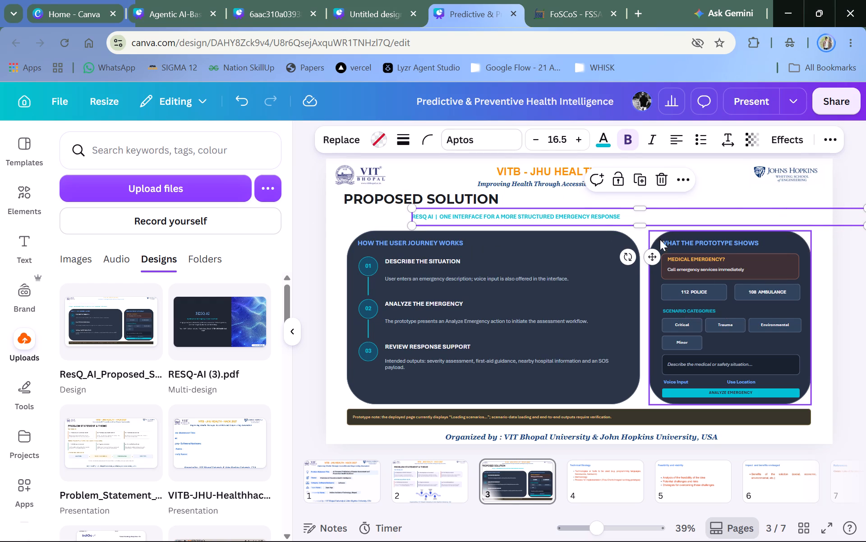
pyautogui.moveTo(651, 258); pyautogui.dragTo(609, 260)
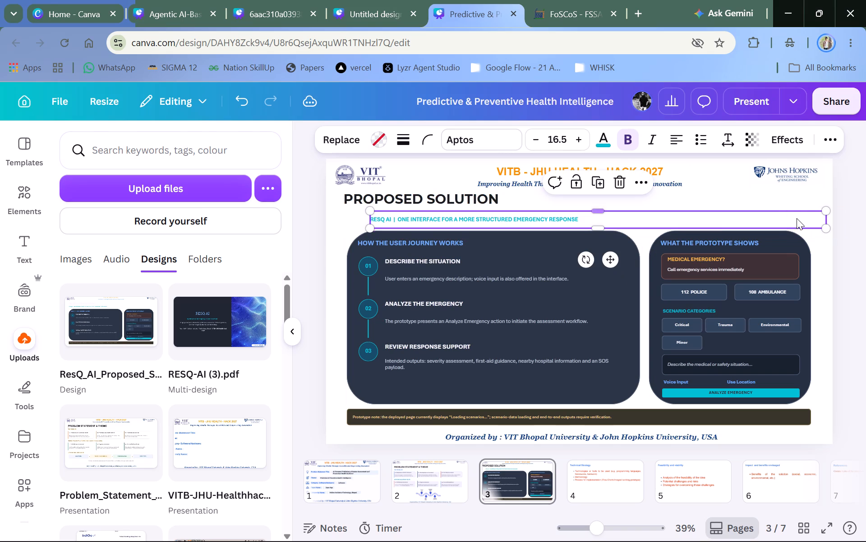
pyautogui.moveTo(828, 220); pyautogui.dragTo(685, 213)
pyautogui.click(685, 213)
pyautogui.moveTo(679, 211); pyautogui.dragTo(661, 209)
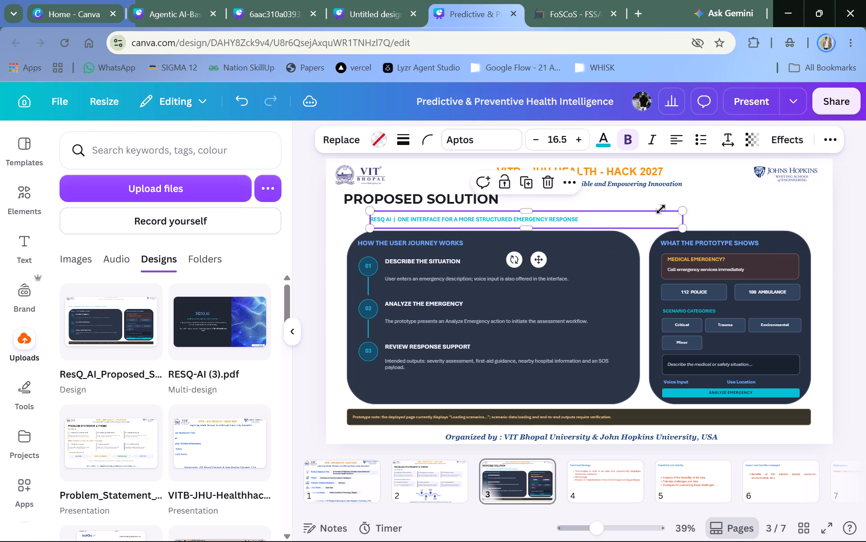
pyautogui.moveTo(661, 209); pyautogui.dragTo(659, 210)
pyautogui.moveTo(659, 210); pyautogui.dragTo(649, 208)
pyautogui.middleClick(649, 208)
pyautogui.middleClick(649, 208)
pyautogui.moveTo(649, 208); pyautogui.dragTo(644, 208)
pyautogui.middleClick(644, 208)
pyautogui.doubleClick(643, 208)
pyautogui.moveTo(638, 208); pyautogui.dragTo(621, 208)
pyautogui.click(621, 208)
pyautogui.moveTo(621, 208); pyautogui.dragTo(596, 212)
pyautogui.click(596, 212)
pyautogui.middleClick(595, 213)
pyautogui.moveTo(595, 213); pyautogui.dragTo(592, 212)
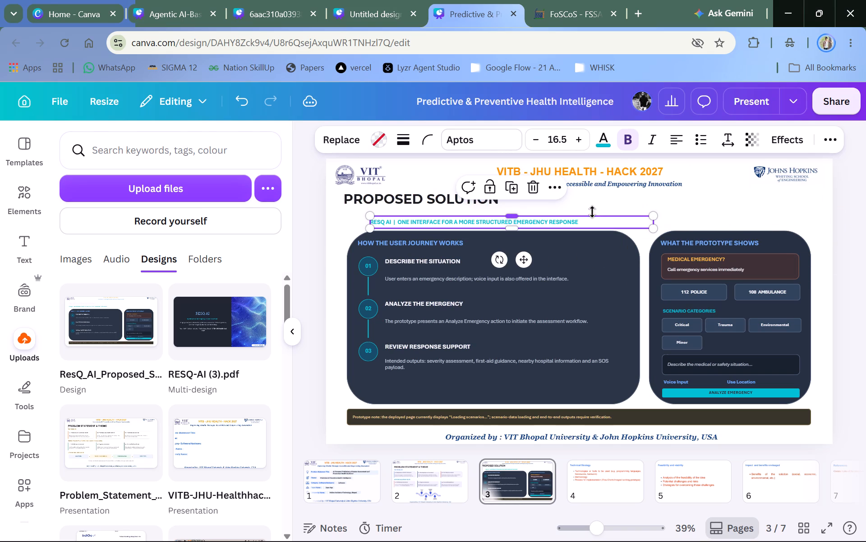
# Adjust the subtitle box's height and narrow it further so it ends just past "EMERGENCY RESPONSE".
pyautogui.moveTo(592, 212); pyautogui.dragTo(590, 200)
pyautogui.moveTo(514, 214); pyautogui.dragTo(516, 212)
pyautogui.moveTo(516, 212); pyautogui.dragTo(516, 210)
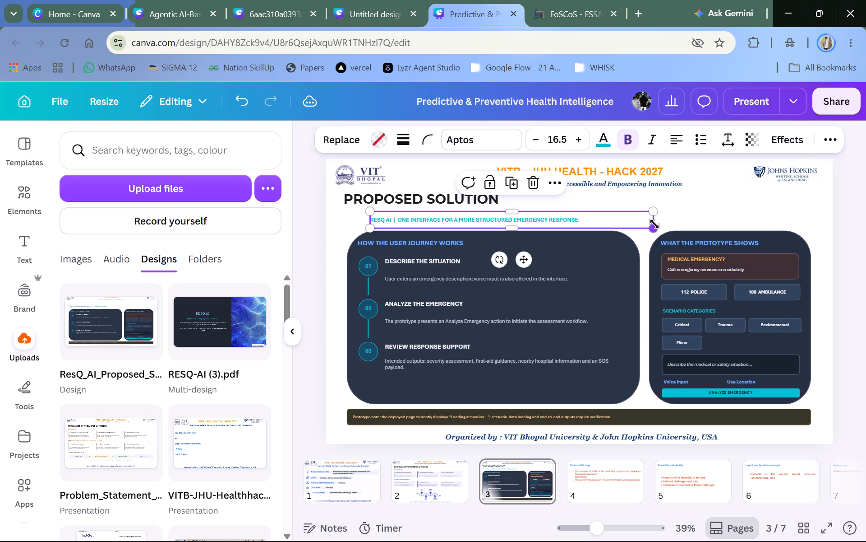
pyautogui.moveTo(654, 220); pyautogui.dragTo(641, 229)
pyautogui.click(627, 236)
pyautogui.click(624, 237)
pyautogui.moveTo(623, 238); pyautogui.dragTo(614, 244)
pyautogui.tripleClick(618, 229)
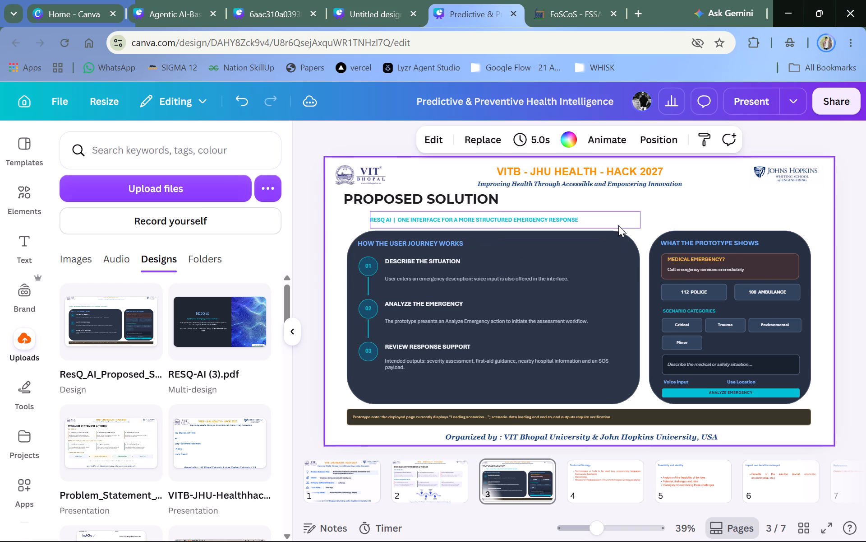
pyautogui.tripleClick(618, 225)
pyautogui.click(618, 225)
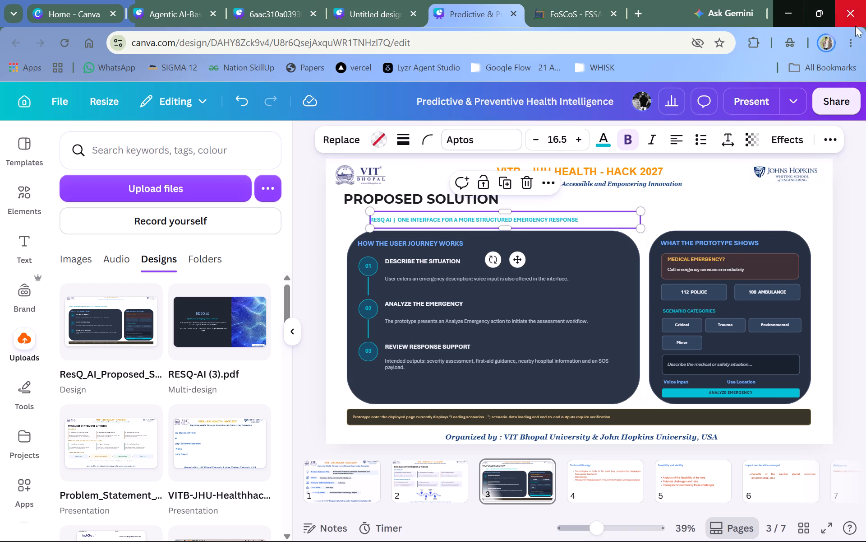
pyautogui.moveTo(641, 217); pyautogui.dragTo(613, 218)
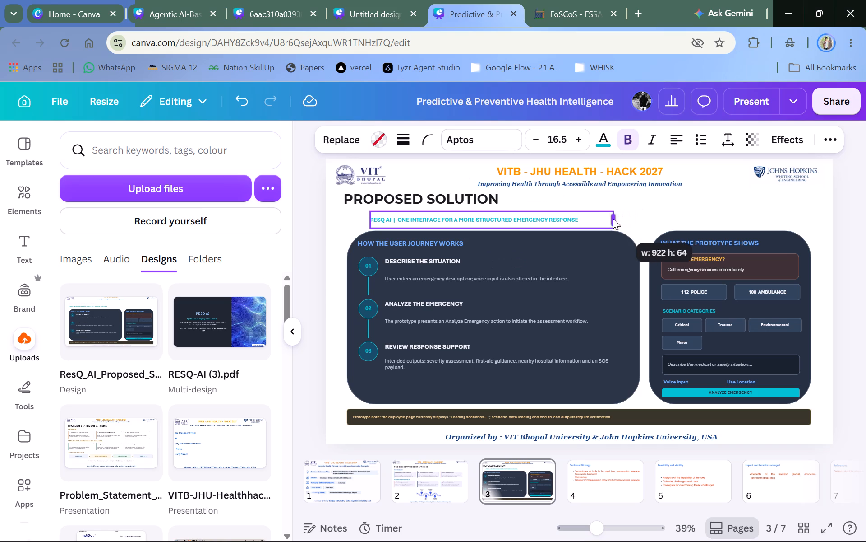
pyautogui.moveTo(613, 218); pyautogui.dragTo(595, 221)
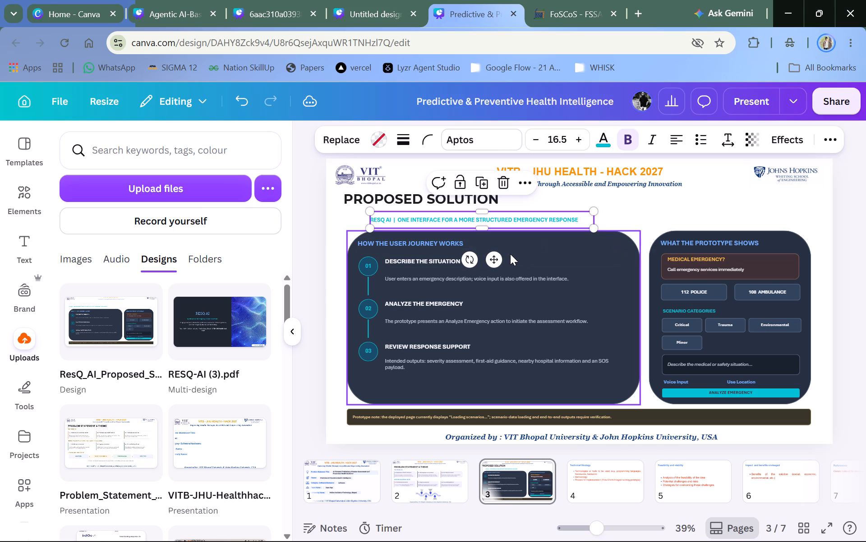
# Move the "RESQ AI | ONE INTERFACE..." subtitle to the slide's horizontal centre, between the "PROPOSED SOLUTION" heading and the dark panels.
pyautogui.moveTo(498, 260); pyautogui.dragTo(579, 254)
pyautogui.click(581, 254)
pyautogui.click(586, 256)
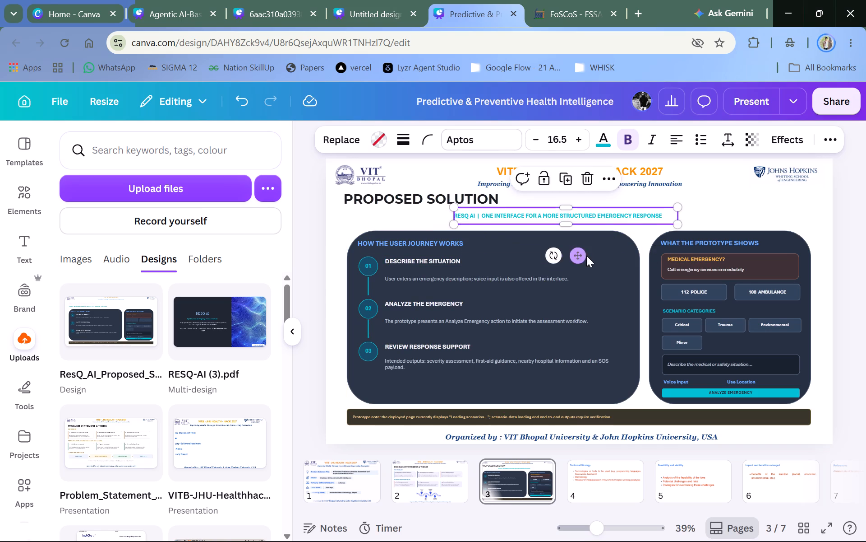
pyautogui.moveTo(588, 256); pyautogui.dragTo(593, 256)
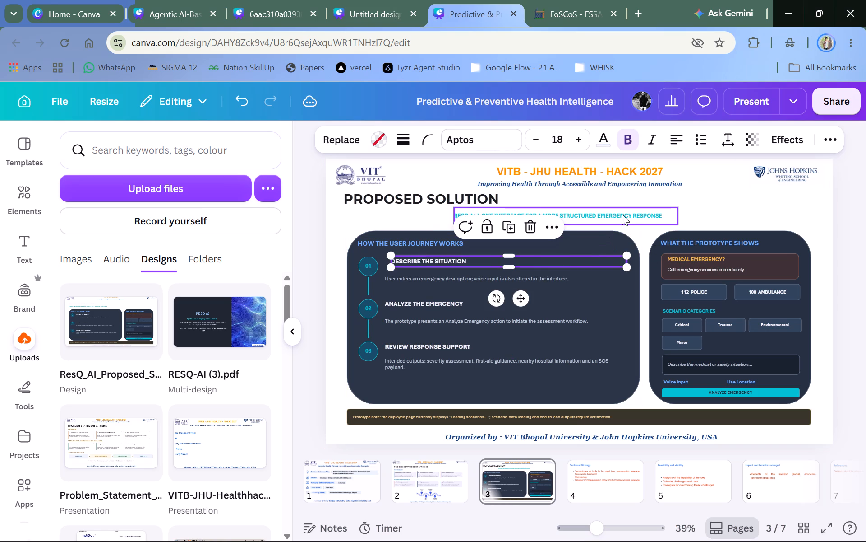
pyautogui.click(622, 214)
pyautogui.moveTo(582, 254); pyautogui.dragTo(593, 253)
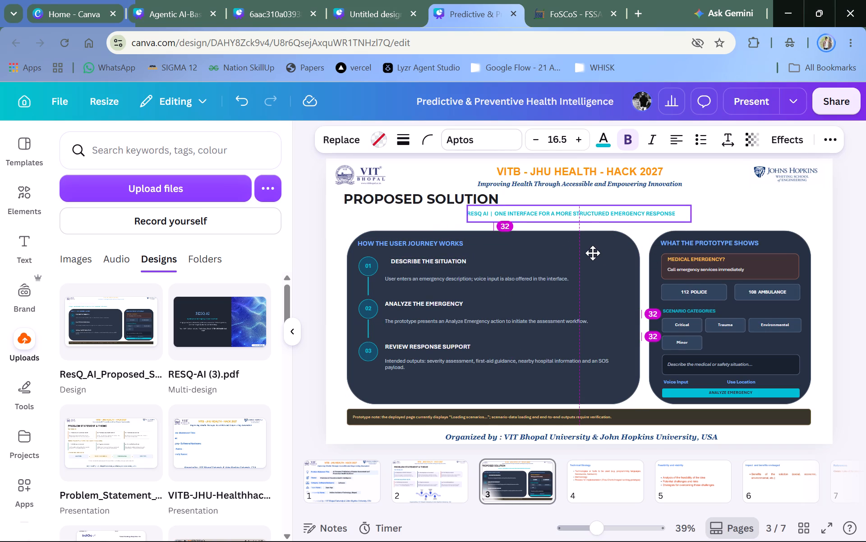
pyautogui.moveTo(593, 253); pyautogui.dragTo(596, 253)
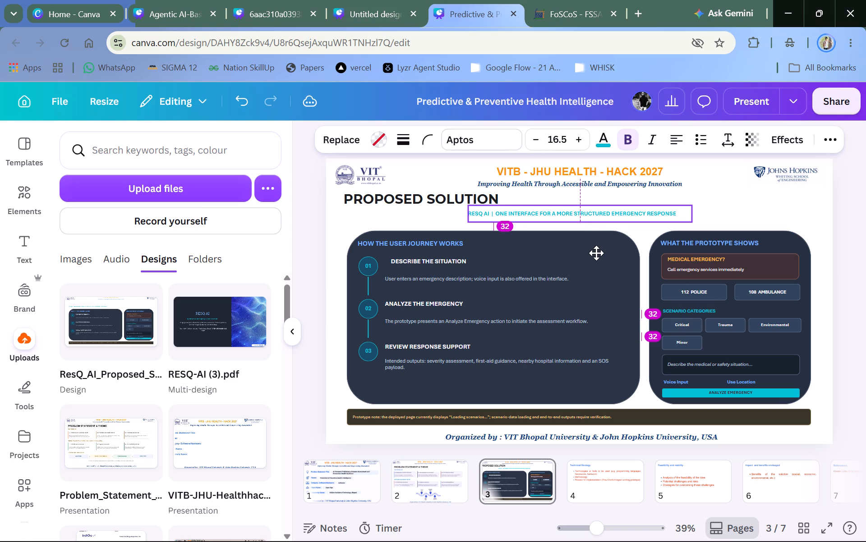
pyautogui.moveTo(596, 253); pyautogui.dragTo(605, 253)
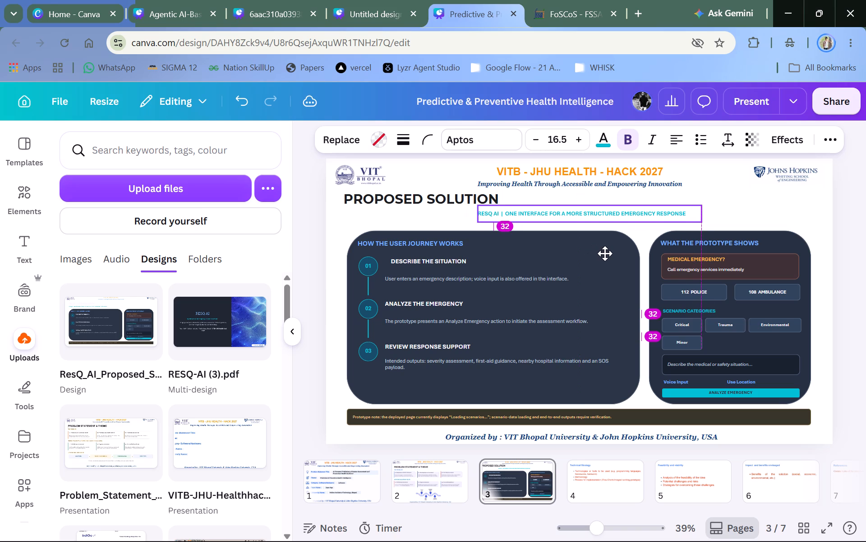
pyautogui.moveTo(605, 253); pyautogui.dragTo(597, 254)
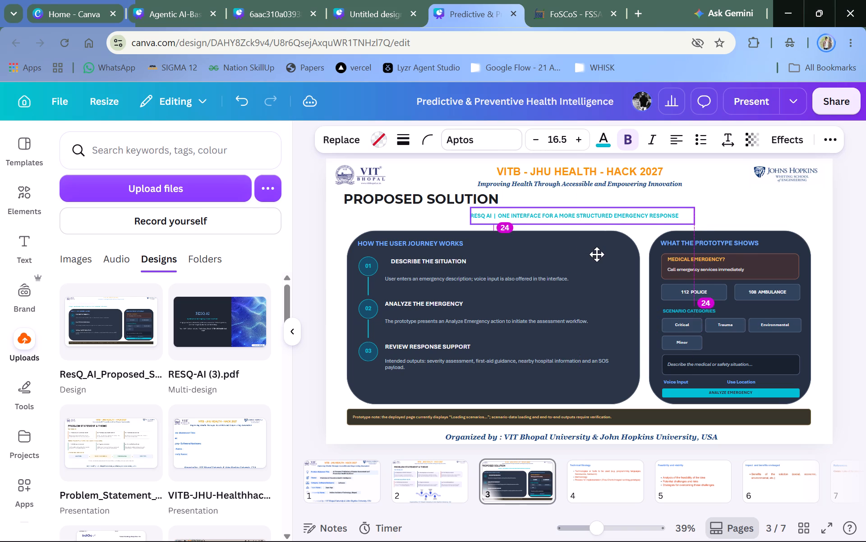
pyautogui.moveTo(597, 254); pyautogui.dragTo(592, 256)
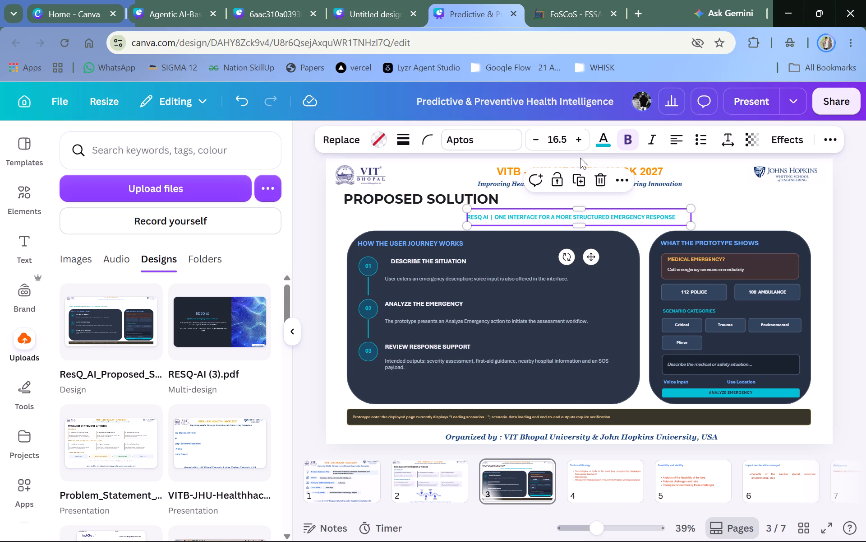
# Set the "RESQ AI | ONE INTERFACE..." subtitle's font size to 17.5.
pyautogui.click(580, 143)
pyautogui.click(580, 143)
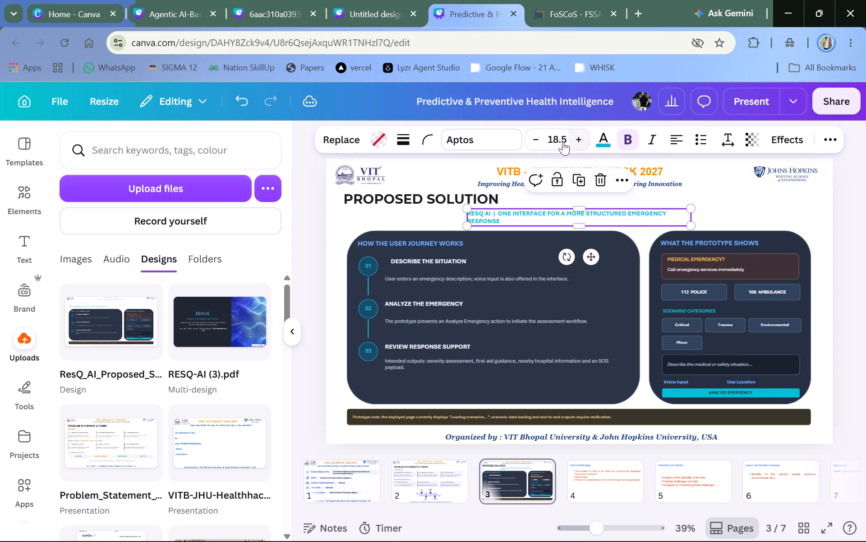
pyautogui.click(541, 140)
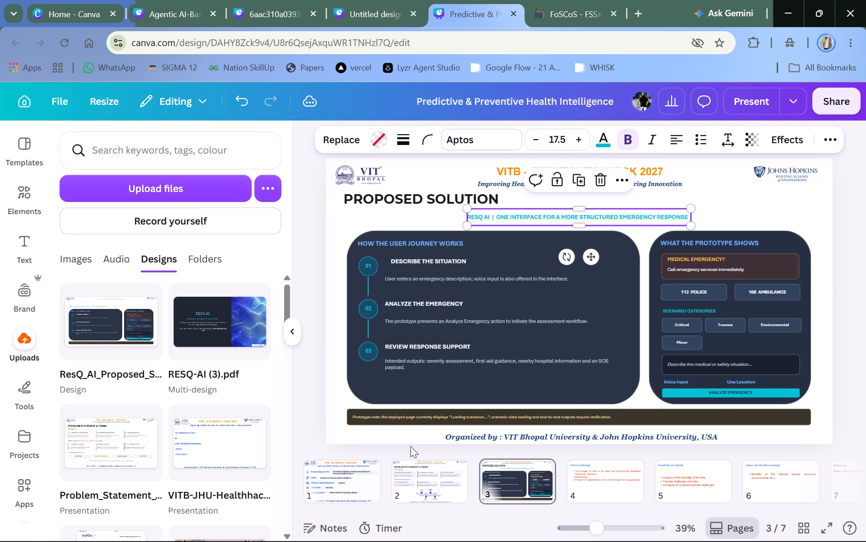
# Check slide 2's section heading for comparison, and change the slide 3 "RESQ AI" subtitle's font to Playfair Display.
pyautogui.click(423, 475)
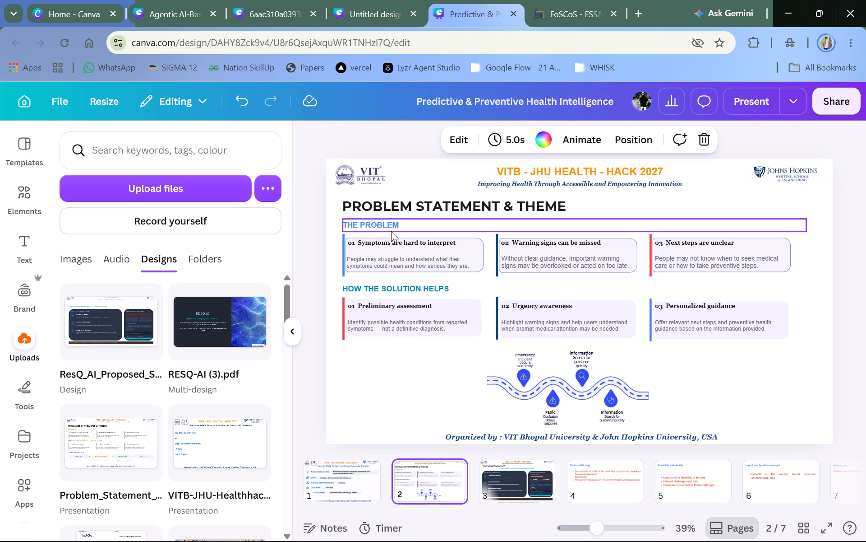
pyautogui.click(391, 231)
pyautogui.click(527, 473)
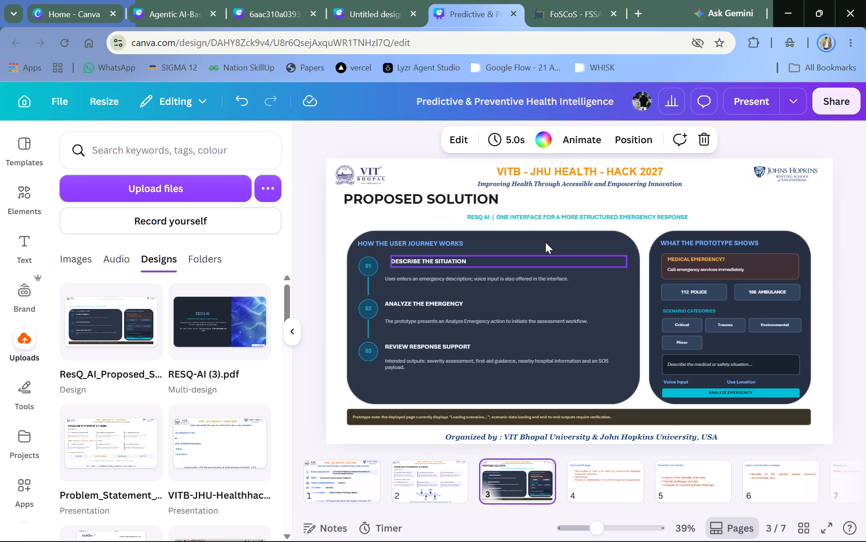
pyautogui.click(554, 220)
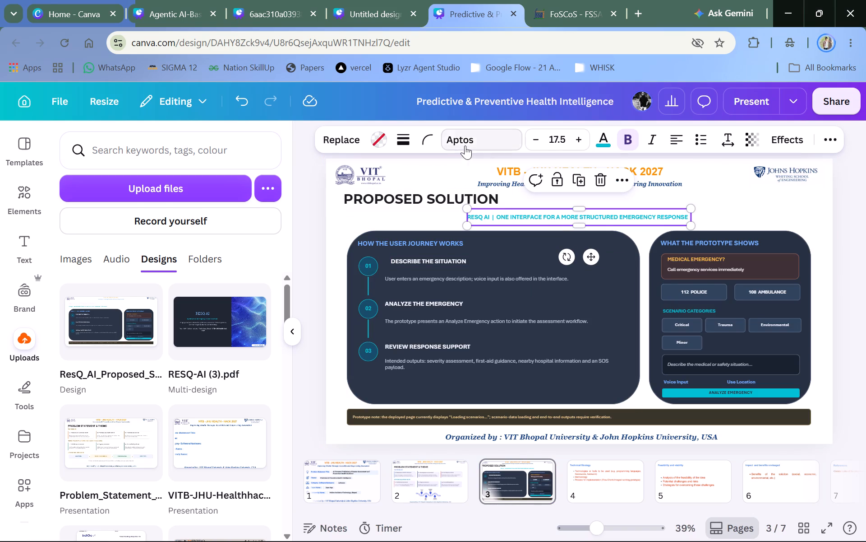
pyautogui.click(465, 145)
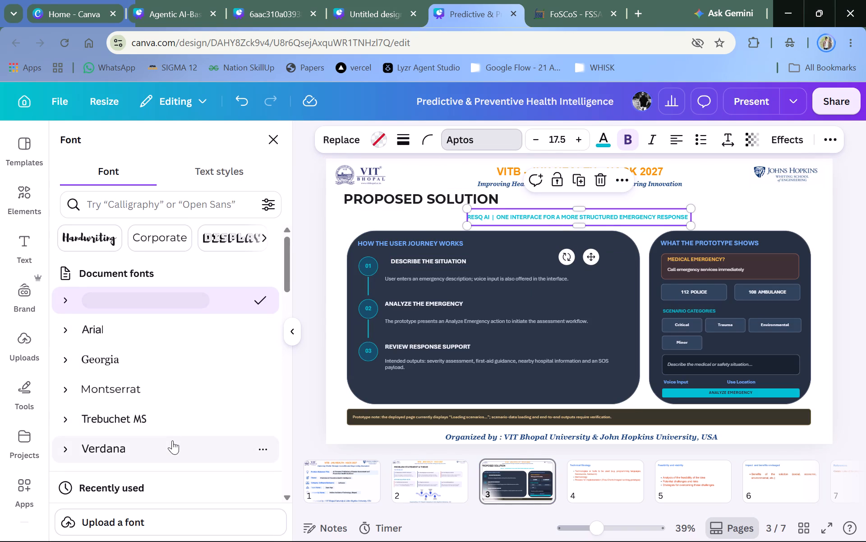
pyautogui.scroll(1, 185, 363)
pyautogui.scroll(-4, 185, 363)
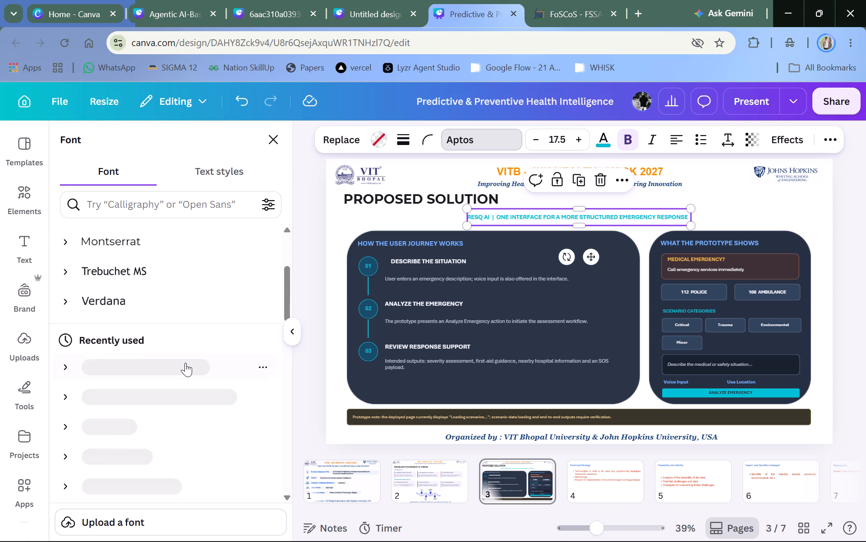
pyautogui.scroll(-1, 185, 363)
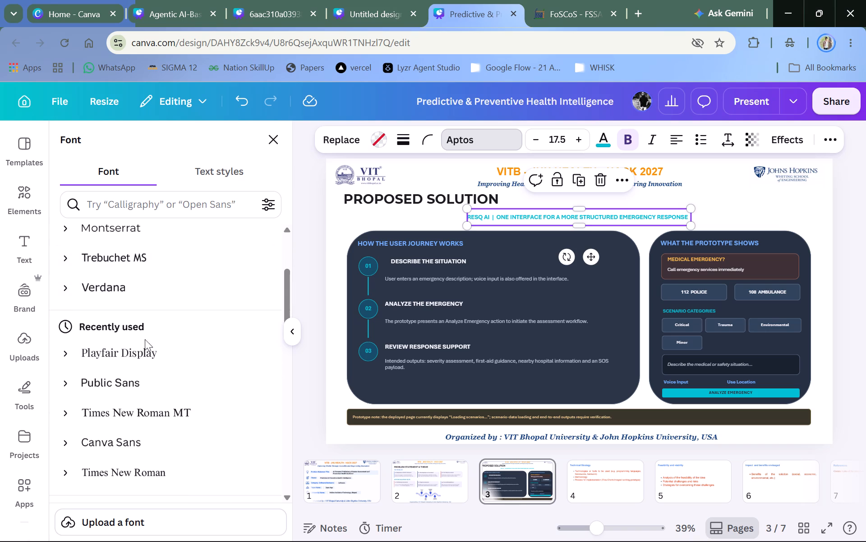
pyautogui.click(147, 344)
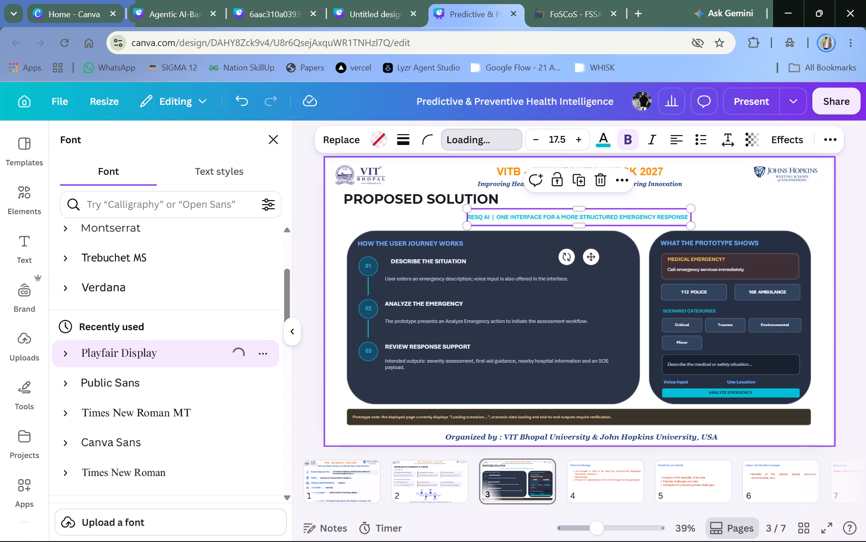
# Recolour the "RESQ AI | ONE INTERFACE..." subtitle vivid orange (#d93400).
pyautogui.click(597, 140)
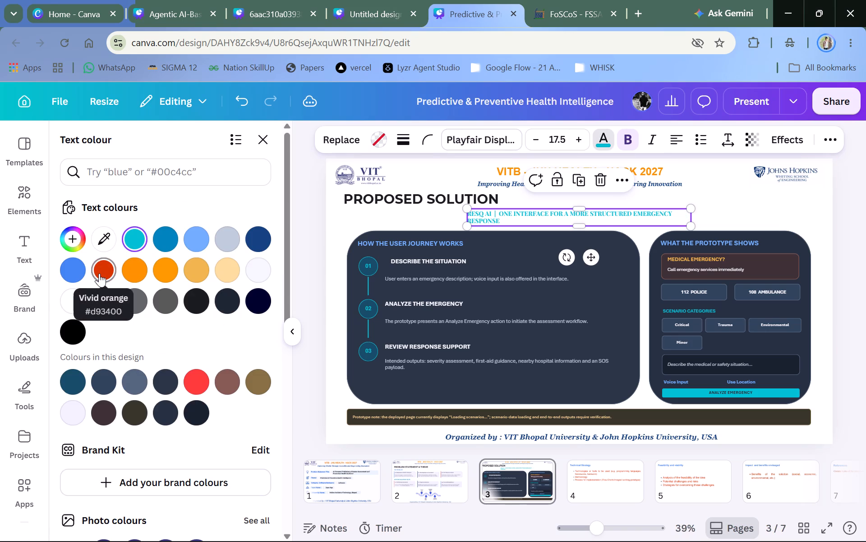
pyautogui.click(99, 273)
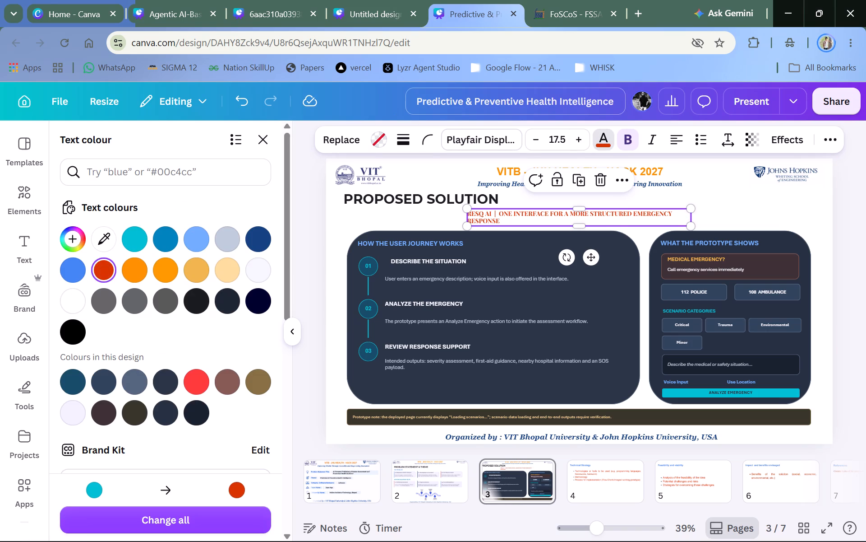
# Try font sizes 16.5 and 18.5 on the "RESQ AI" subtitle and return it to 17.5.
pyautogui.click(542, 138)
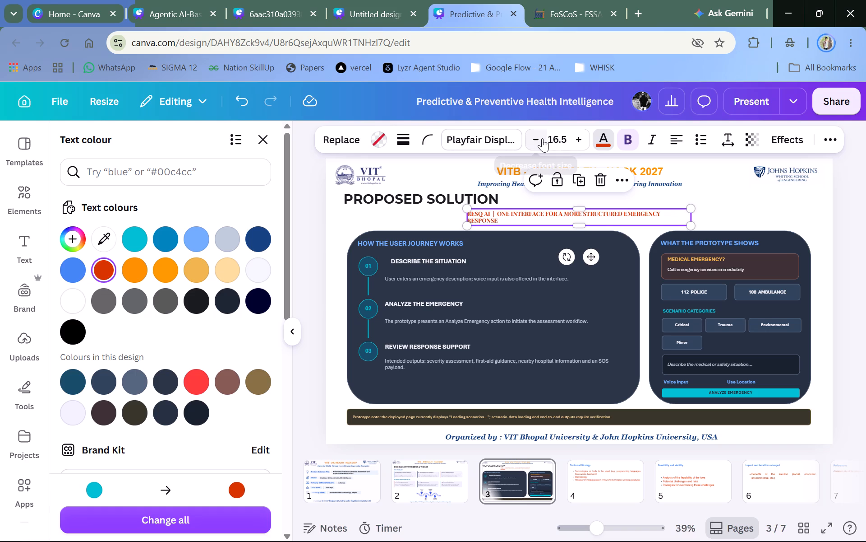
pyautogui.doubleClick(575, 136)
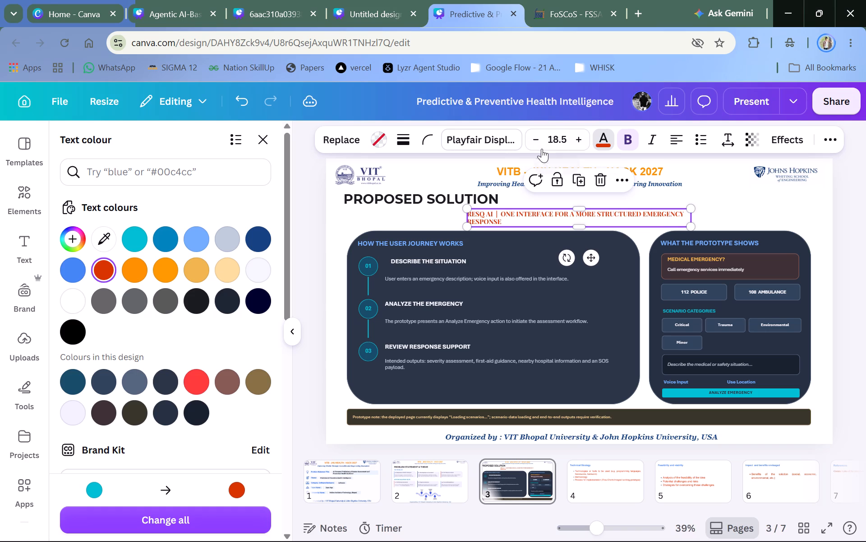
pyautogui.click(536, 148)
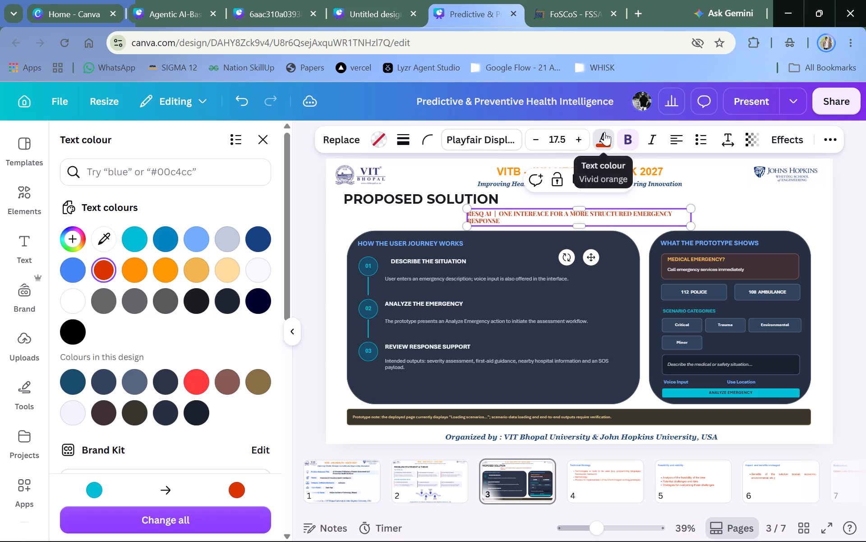
# Change the "RESQ AI | ONE INTERFACE..." subtitle's font to Times New Roman MT.
pyautogui.click(482, 142)
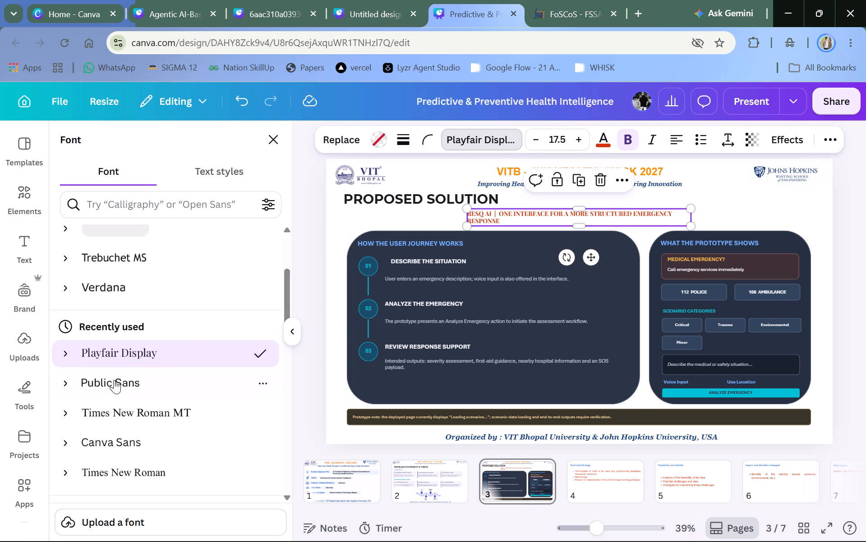
pyautogui.click(154, 408)
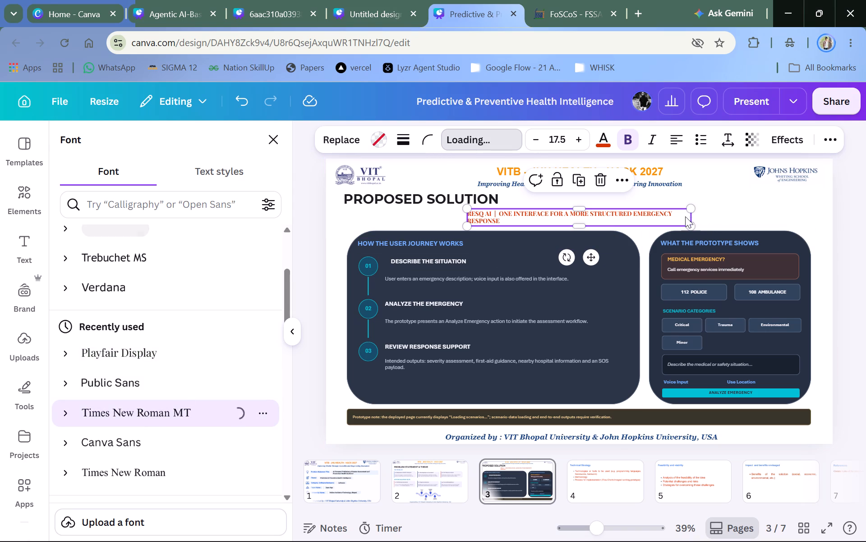
# Widen the subtitle's text box until its text fits on one line, and re-centre it under the hackathon header.
pyautogui.moveTo(693, 215); pyautogui.dragTo(700, 211)
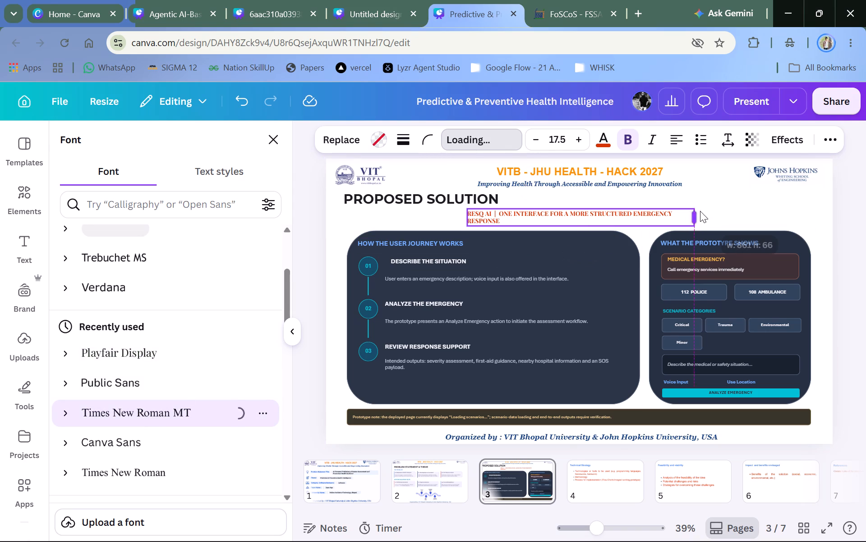
pyautogui.moveTo(700, 211); pyautogui.dragTo(716, 208)
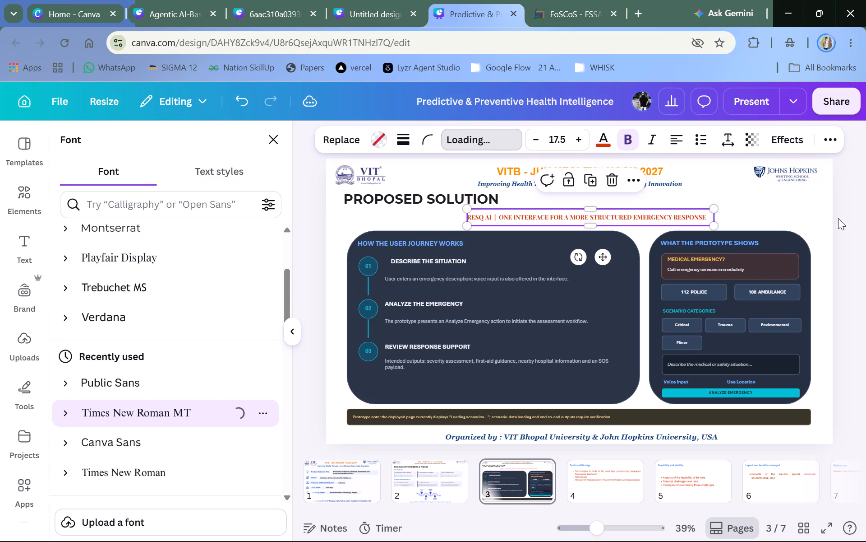
pyautogui.click(841, 215)
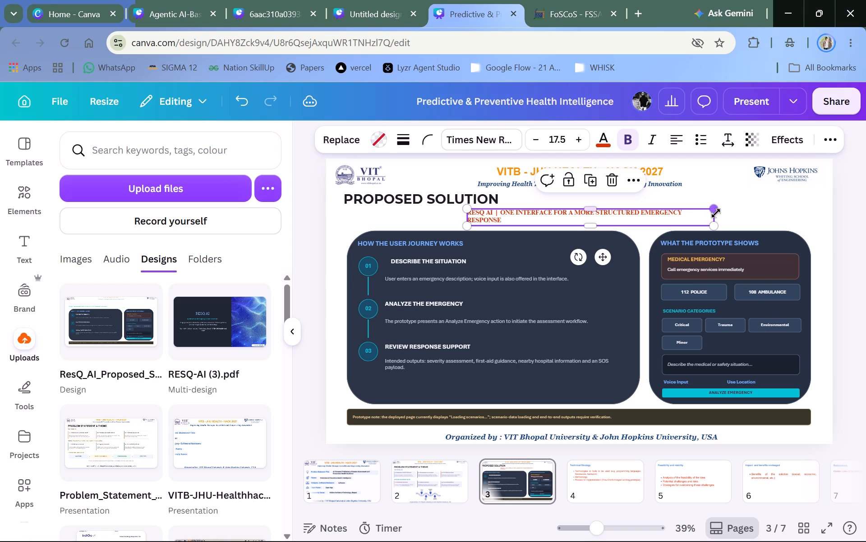
pyautogui.moveTo(717, 216); pyautogui.dragTo(722, 216)
pyautogui.click(864, 215)
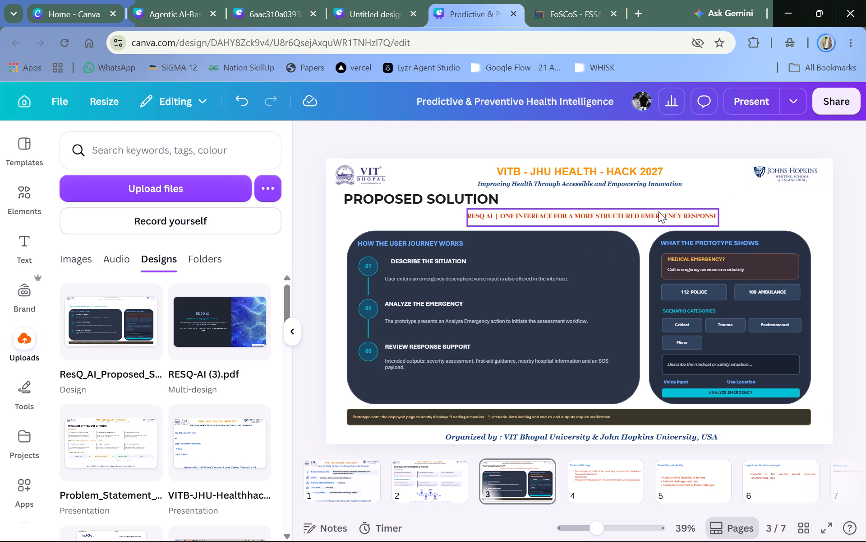
pyautogui.moveTo(659, 211); pyautogui.dragTo(646, 213)
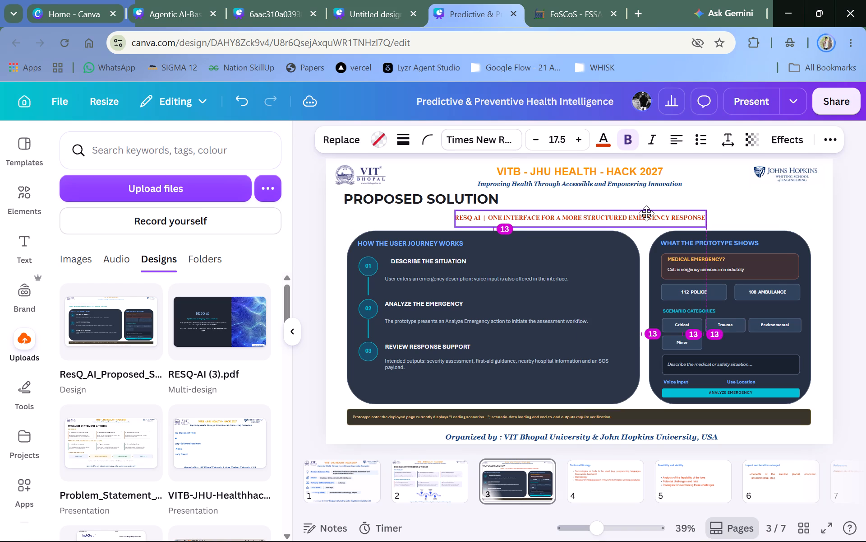
pyautogui.moveTo(646, 213); pyautogui.dragTo(645, 213)
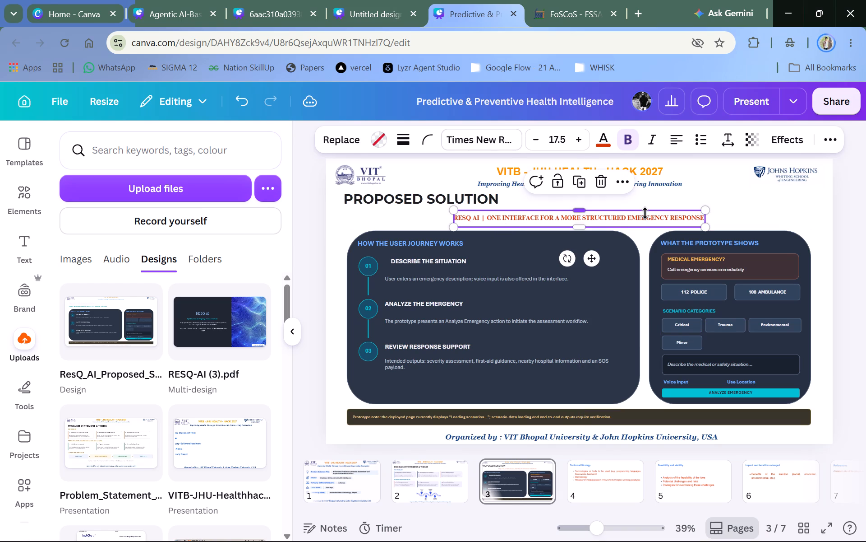
# Recolour the "RESQ AI | ONE INTERFACE..." subtitle vivid azure (#00bed2).
pyautogui.click(596, 145)
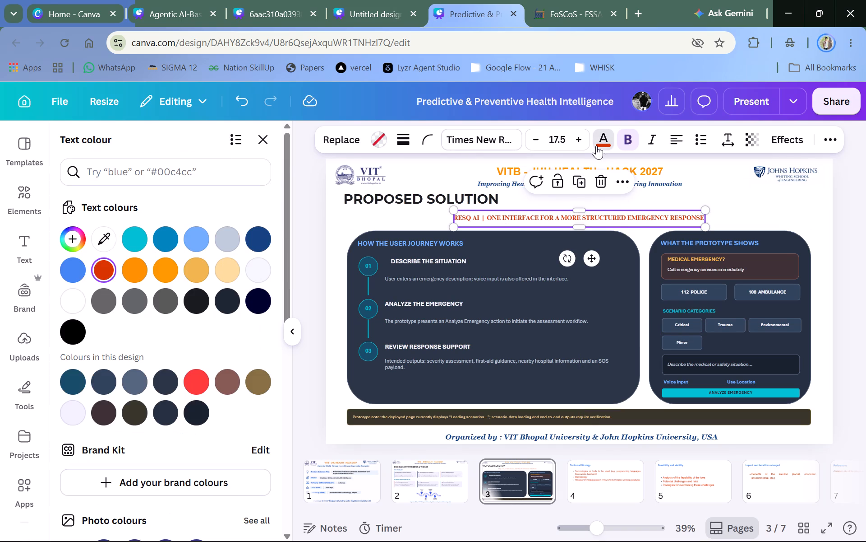
pyautogui.click(133, 232)
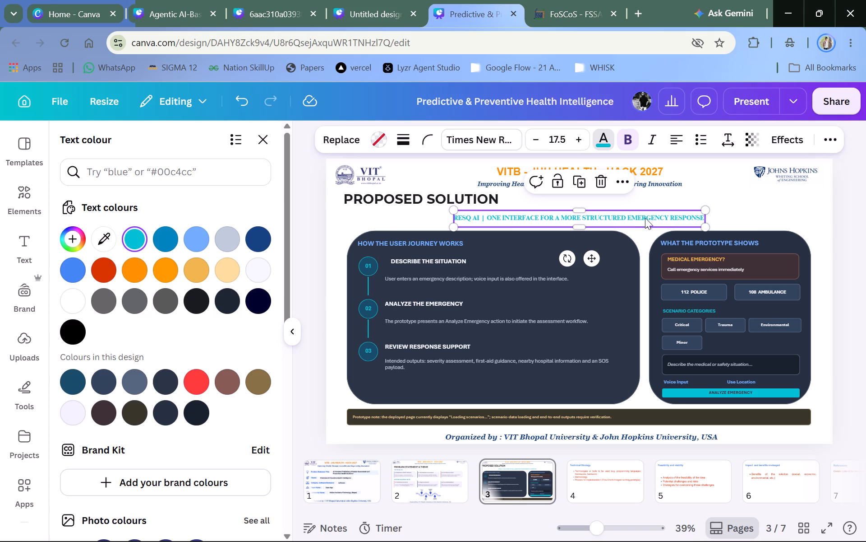
pyautogui.click(844, 235)
pyautogui.doubleClick(844, 235)
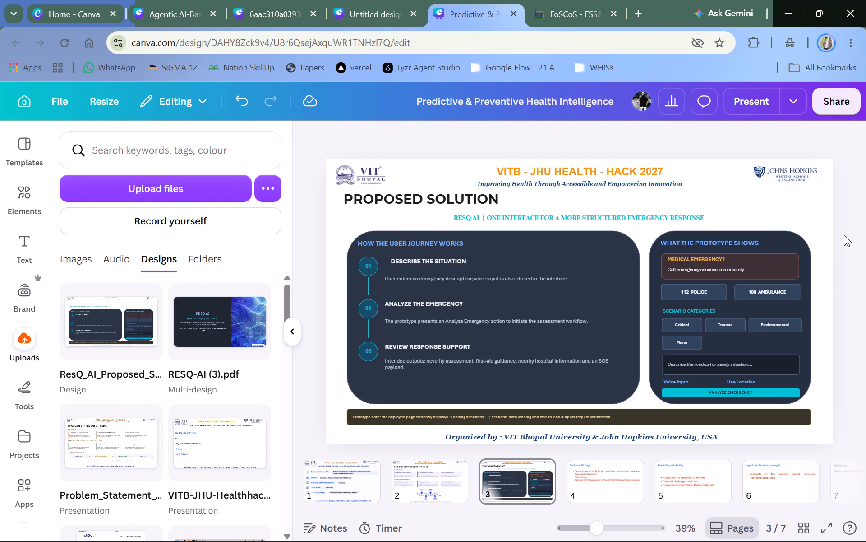
# Increase the "RESQ AI | ONE INTERFACE..." subtitle's font size to 18.5.
pyautogui.click(617, 221)
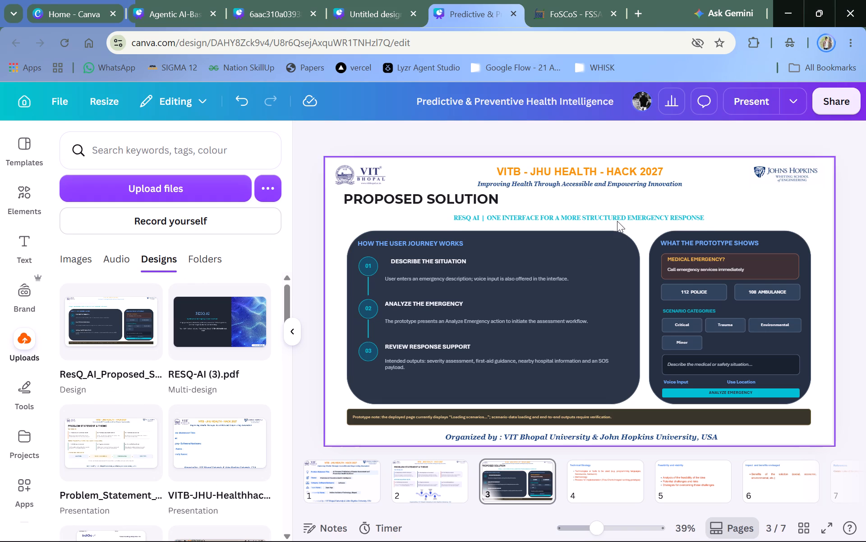
pyautogui.click(587, 139)
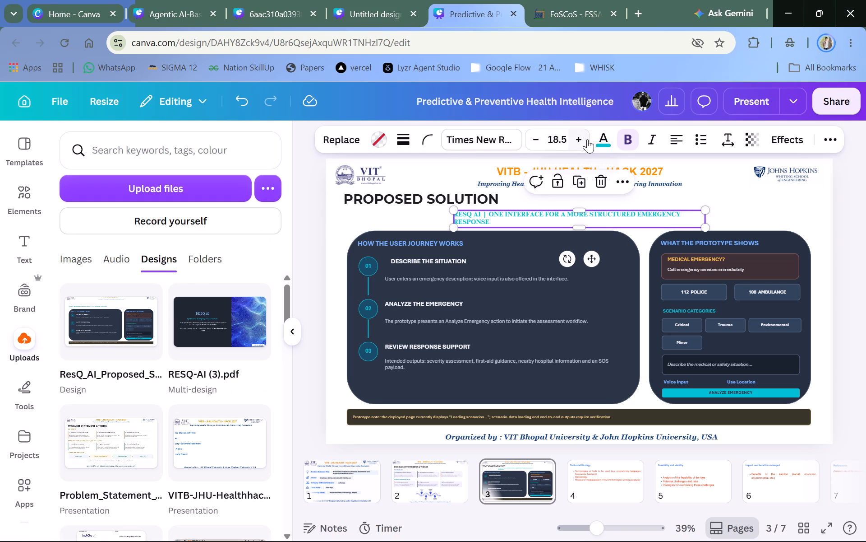
# Widen the "RESQ AI | ONE INTERFACE..." subtitle's text box until its text fits on one line.
pyautogui.moveTo(706, 216); pyautogui.dragTo(711, 217)
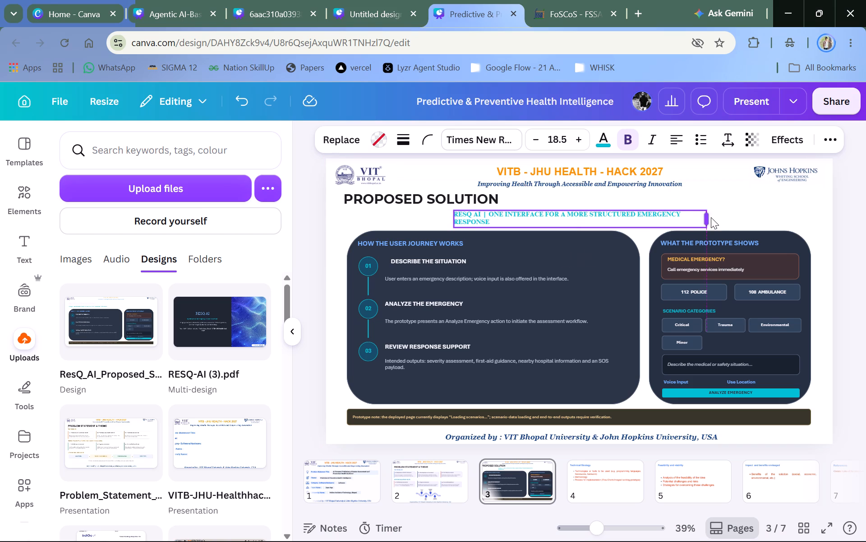
pyautogui.moveTo(711, 217); pyautogui.dragTo(723, 214)
pyautogui.click(847, 216)
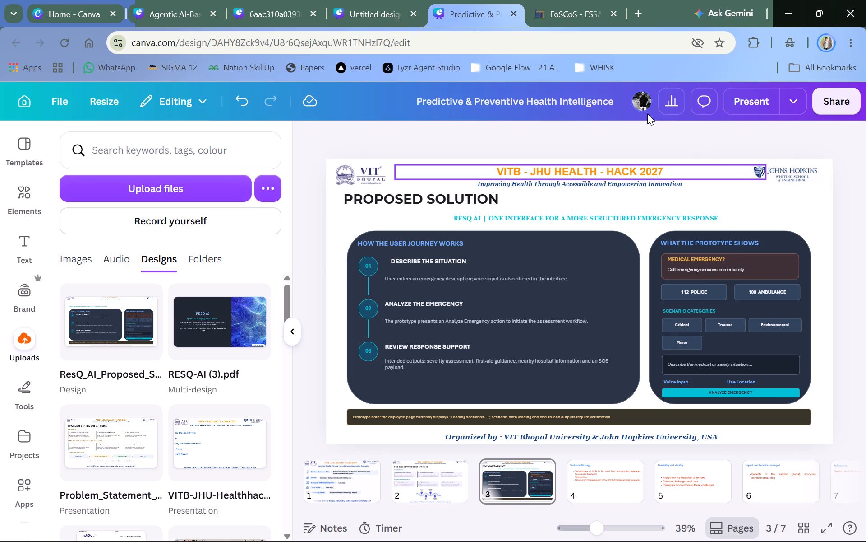
# Set the "RESQ AI | ONE INTERFACE..." subtitle's font size to 20.
pyautogui.click(592, 210)
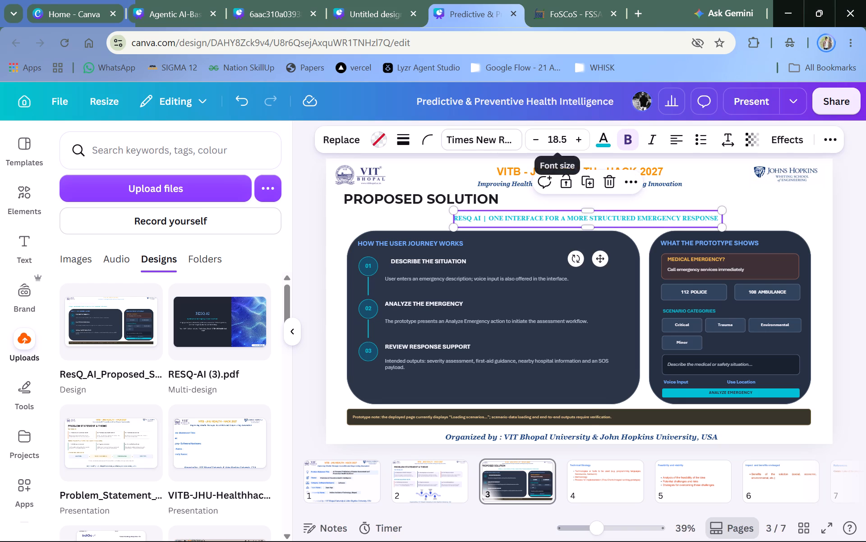
pyautogui.click(549, 140)
pyautogui.write('20')
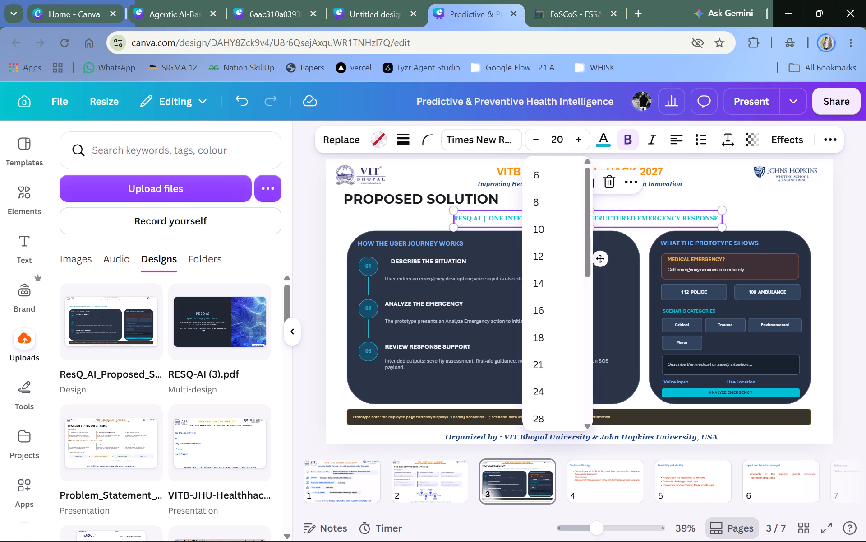
pyautogui.press('Return')
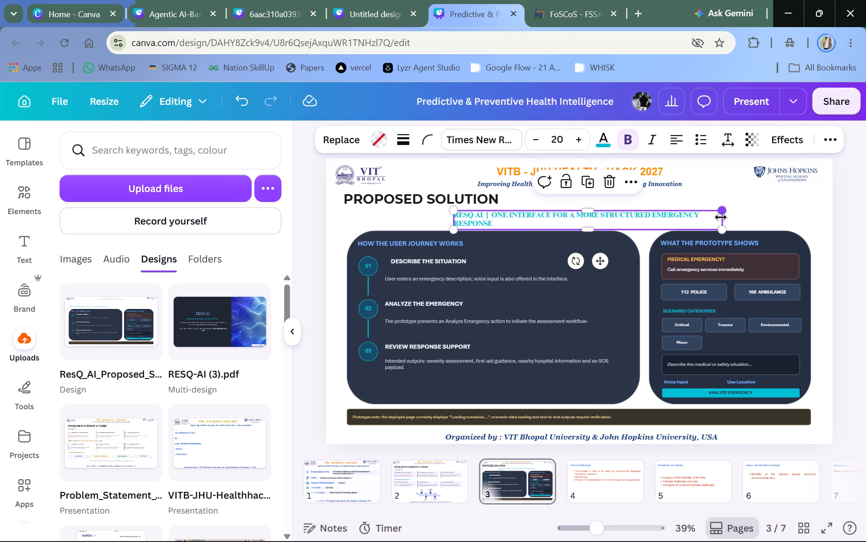
# Widen the enlarged subtitle's text box to fit one line and re-centre it under the hackathon header.
pyautogui.moveTo(721, 218); pyautogui.dragTo(744, 213)
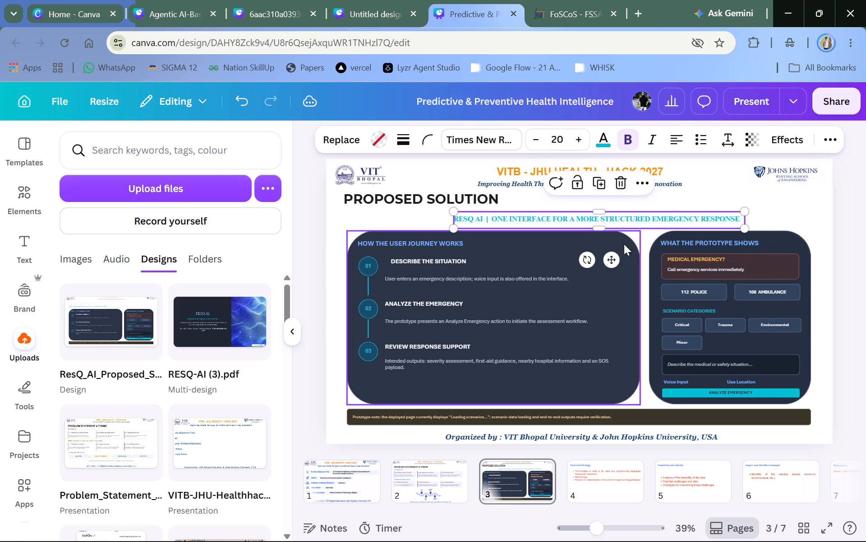
pyautogui.moveTo(613, 254); pyautogui.dragTo(597, 255)
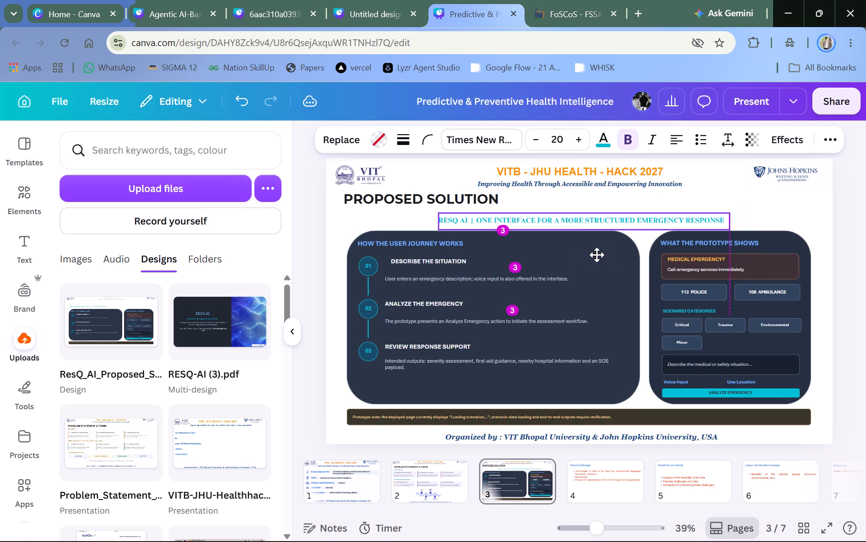
pyautogui.moveTo(597, 255); pyautogui.dragTo(592, 252)
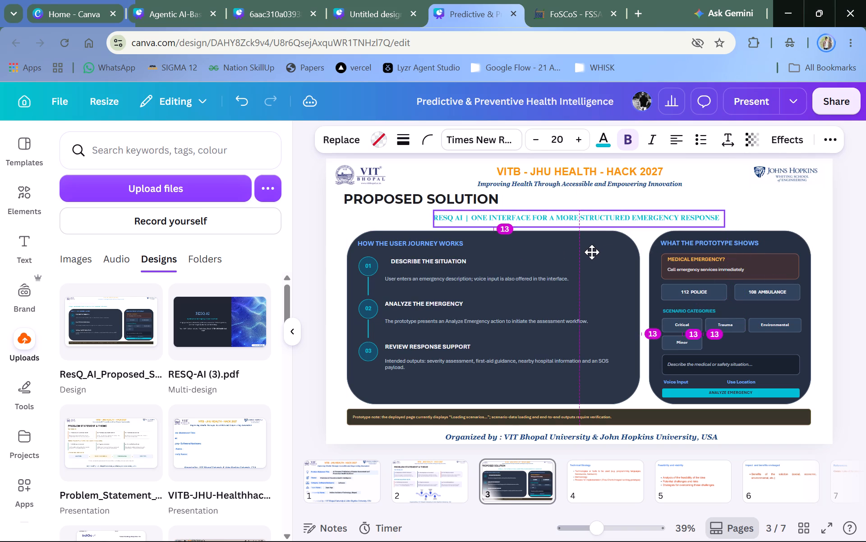
pyautogui.moveTo(592, 252); pyautogui.dragTo(595, 249)
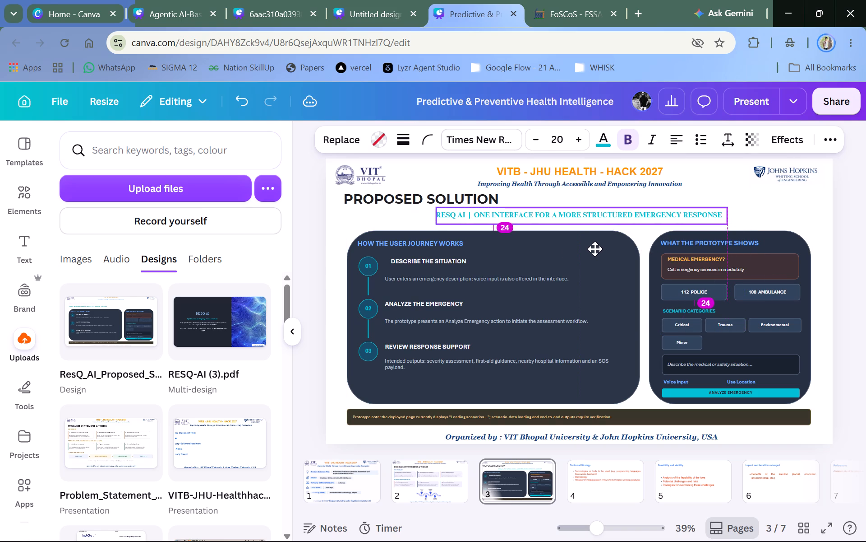
pyautogui.moveTo(595, 249); pyautogui.dragTo(590, 247)
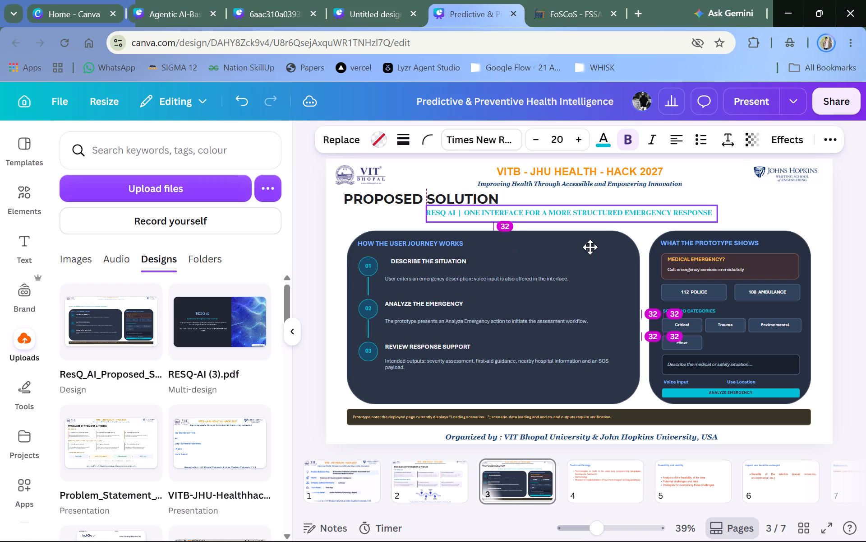
pyautogui.moveTo(590, 247); pyautogui.dragTo(590, 250)
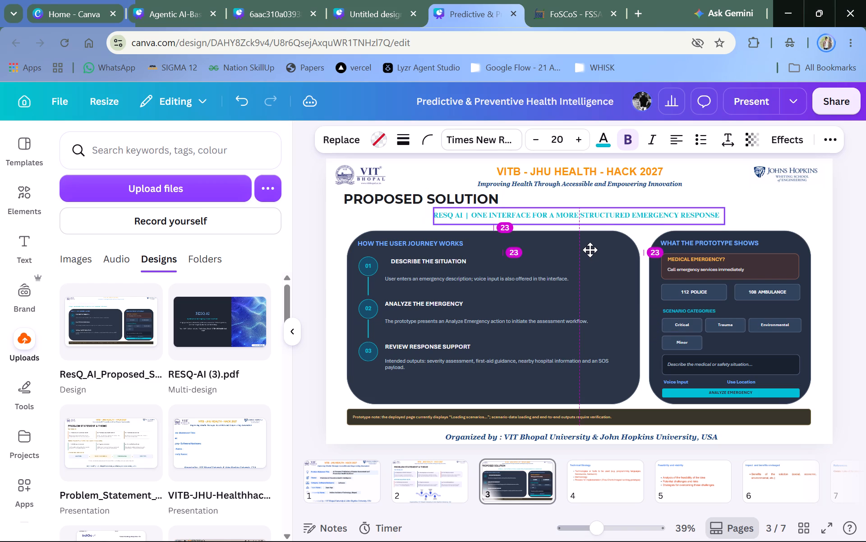
pyautogui.moveTo(590, 250); pyautogui.dragTo(590, 251)
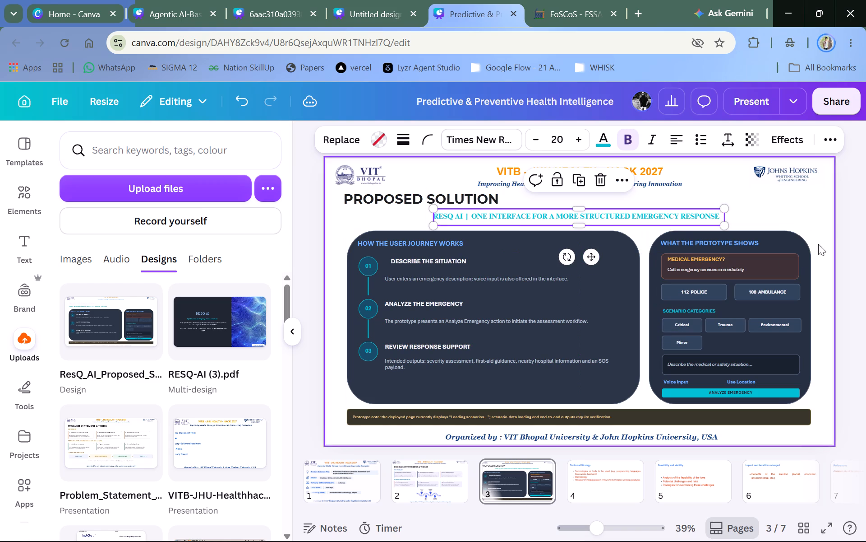
pyautogui.click(847, 221)
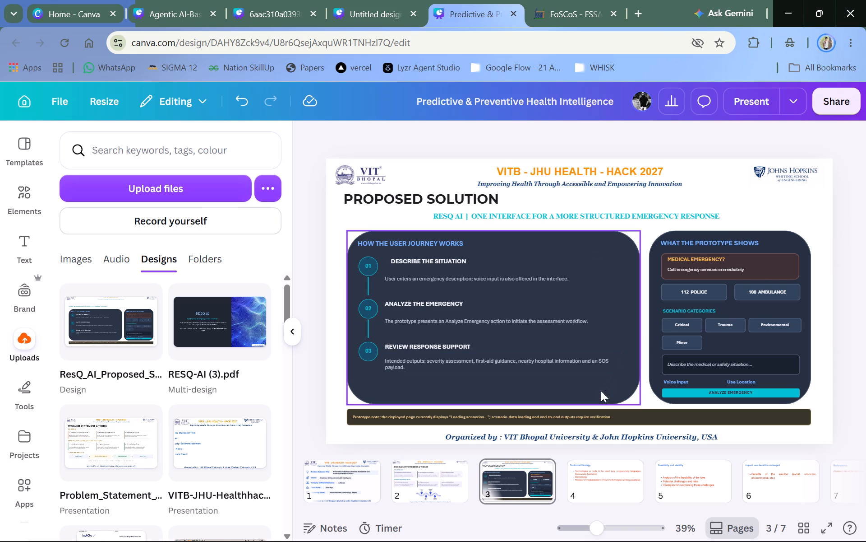
# Delete the "Prototype note" text and its dark bar from below the two Proposed Solution panels.
pyautogui.click(597, 410)
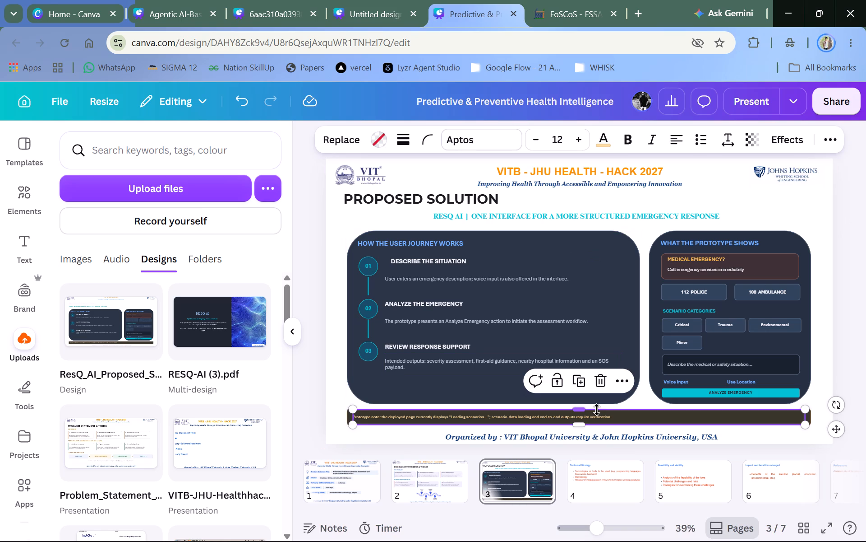
pyautogui.press('BackSpace')
pyautogui.doubleClick(603, 420)
pyautogui.press('BackSpace')
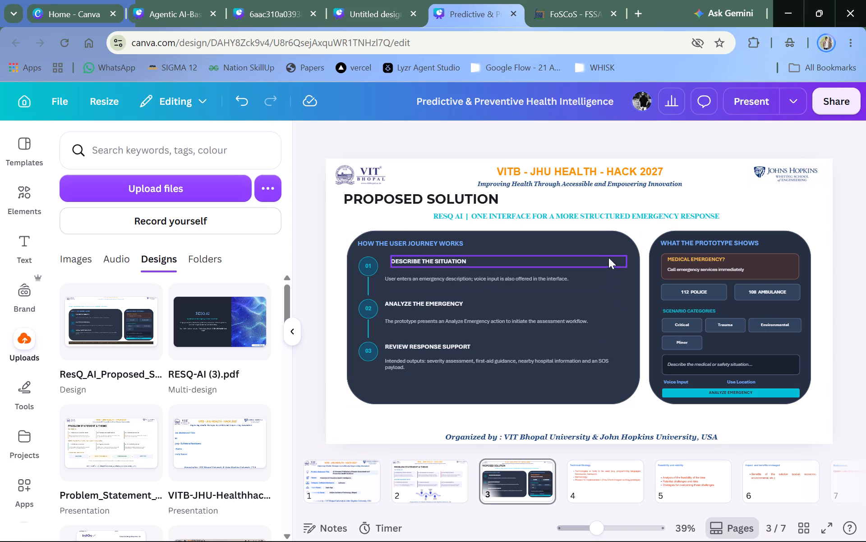
# Review the Agentic AI deck, the untitled RESQ-AI design and the Problem Statement & Theme slide as styling references.
pyautogui.click(611, 250)
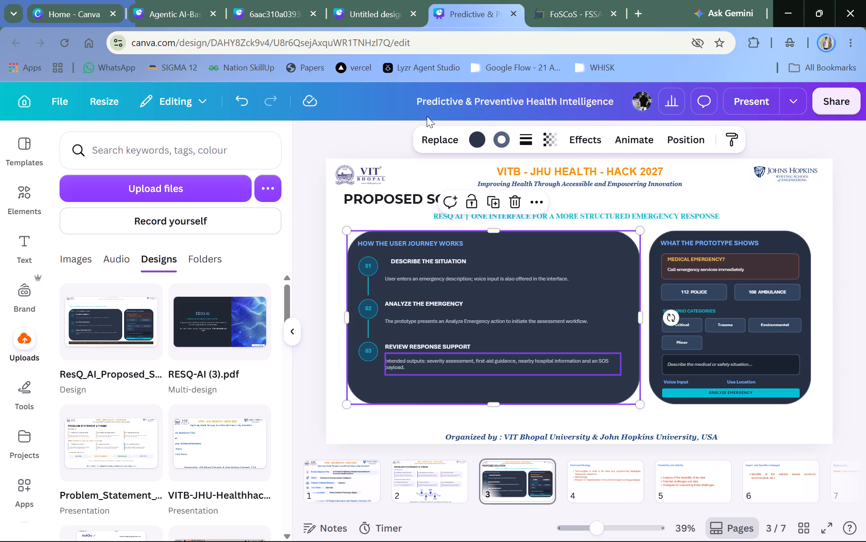
pyautogui.click(300, 0)
pyautogui.click(167, 0)
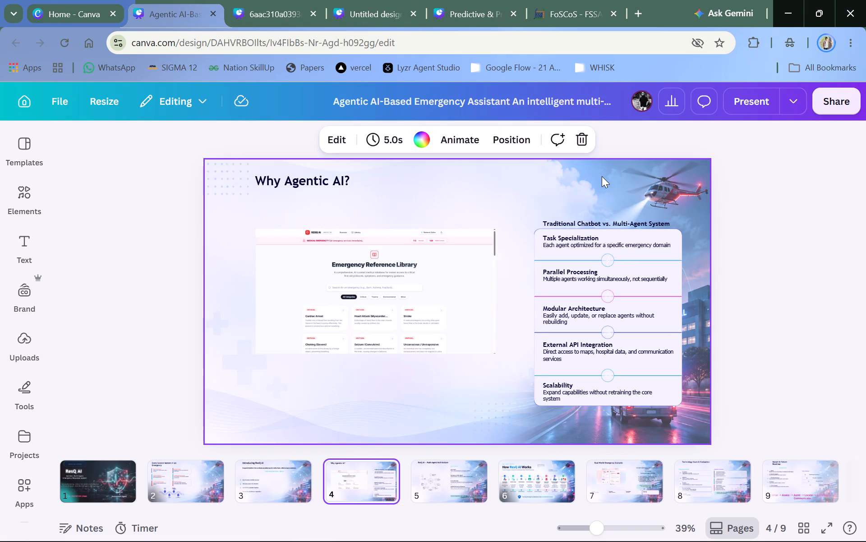
pyautogui.click(374, 0)
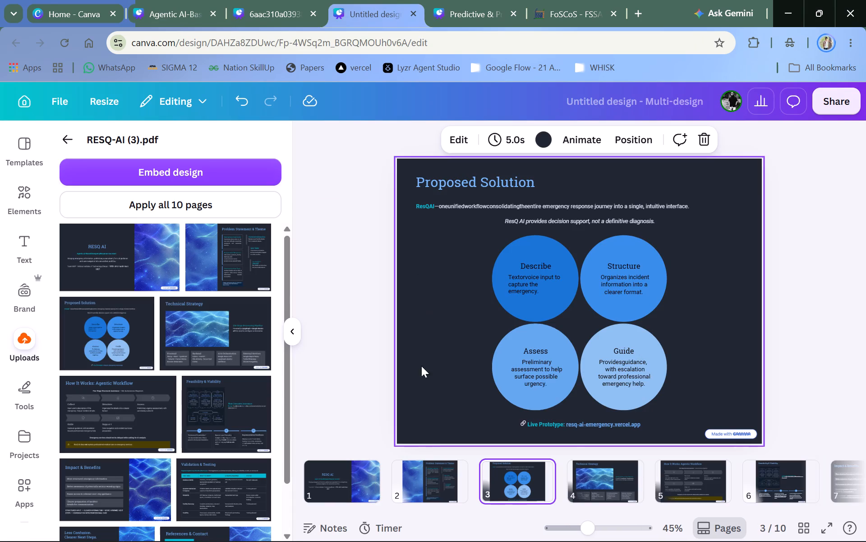
pyautogui.tripleClick(442, 0)
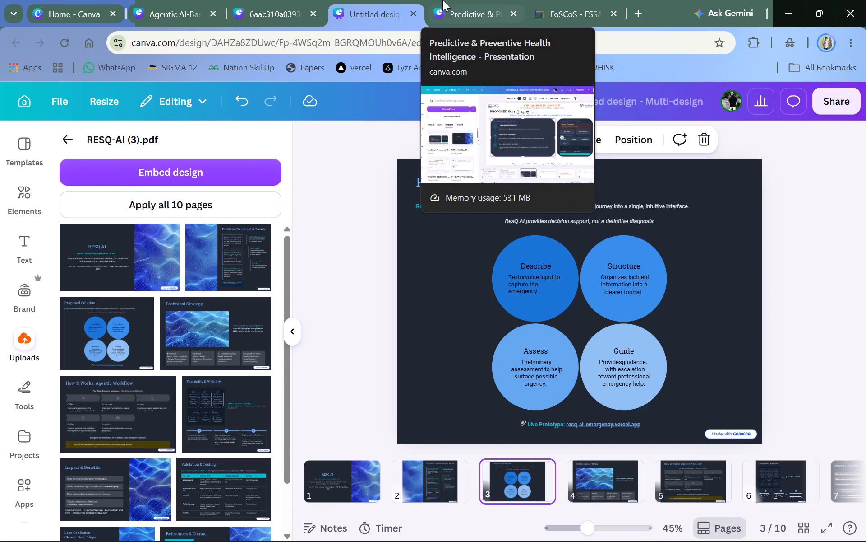
pyautogui.click(440, 467)
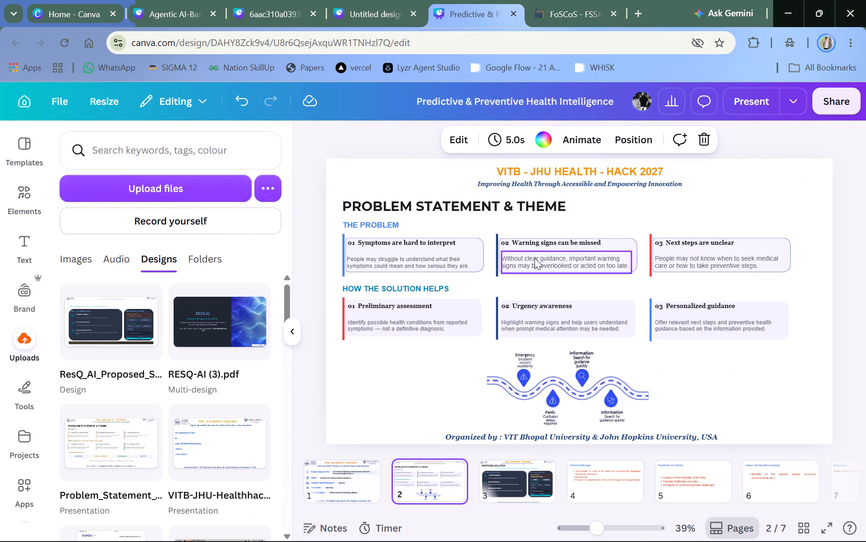
pyautogui.click(416, 0)
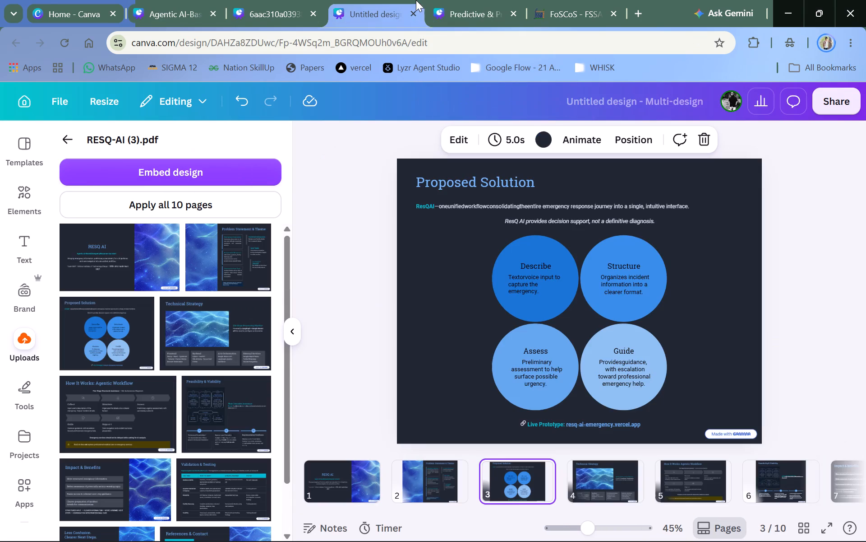
# Return to the Proposed Solution slide and recolour the "How the user journey works" panel background light blue (#f2f2ff).
pyautogui.click(465, 0)
pyautogui.click(519, 484)
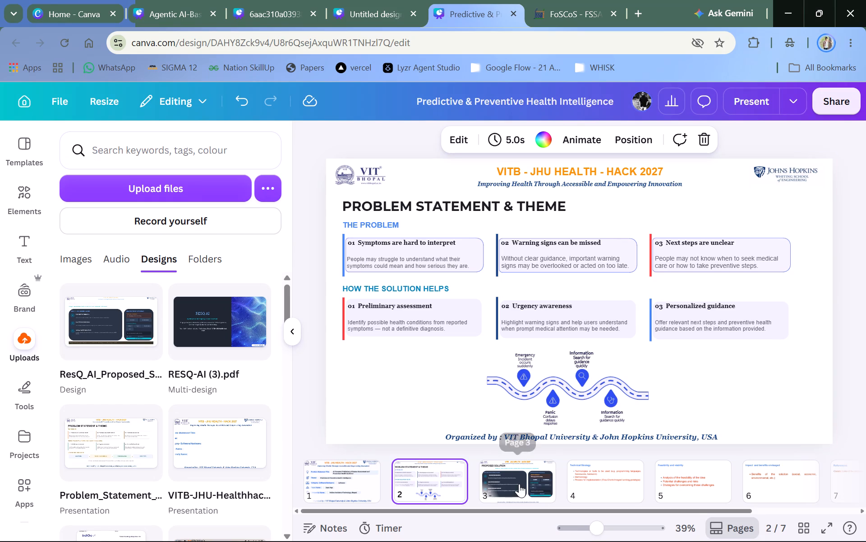
pyautogui.tripleClick(624, 244)
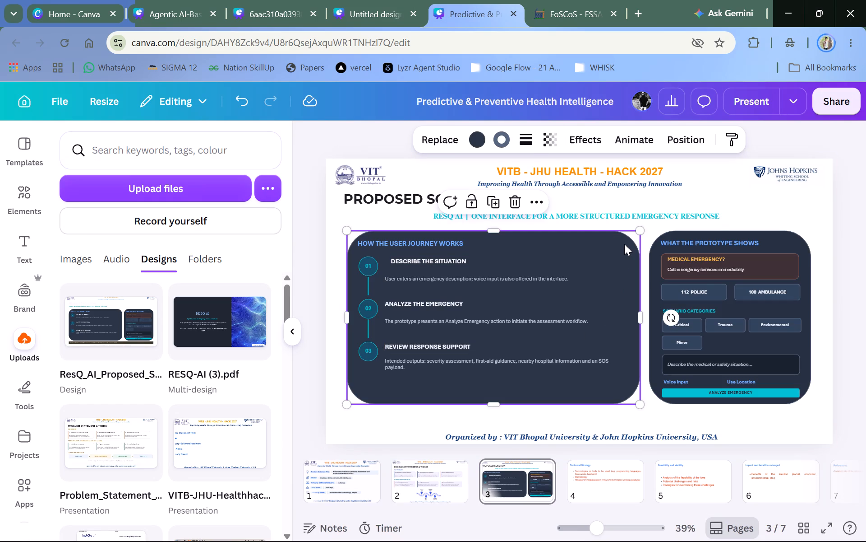
pyautogui.click(477, 141)
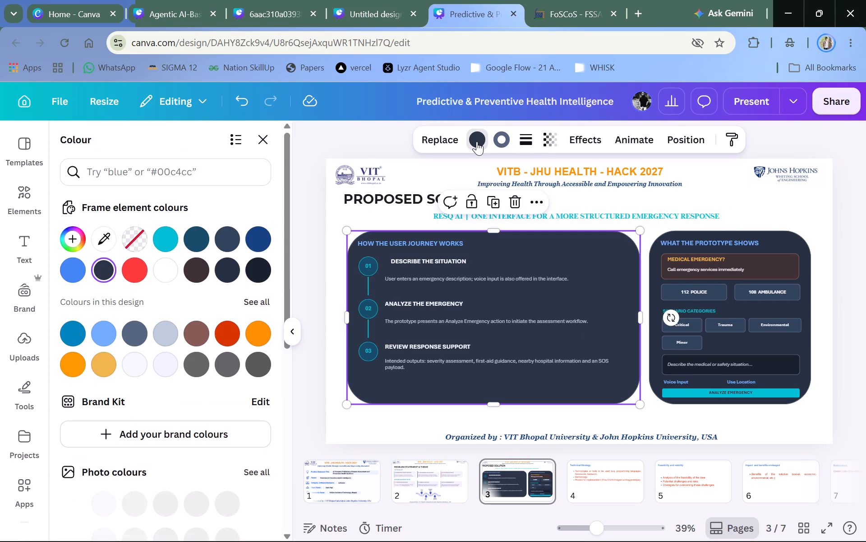
pyautogui.click(167, 369)
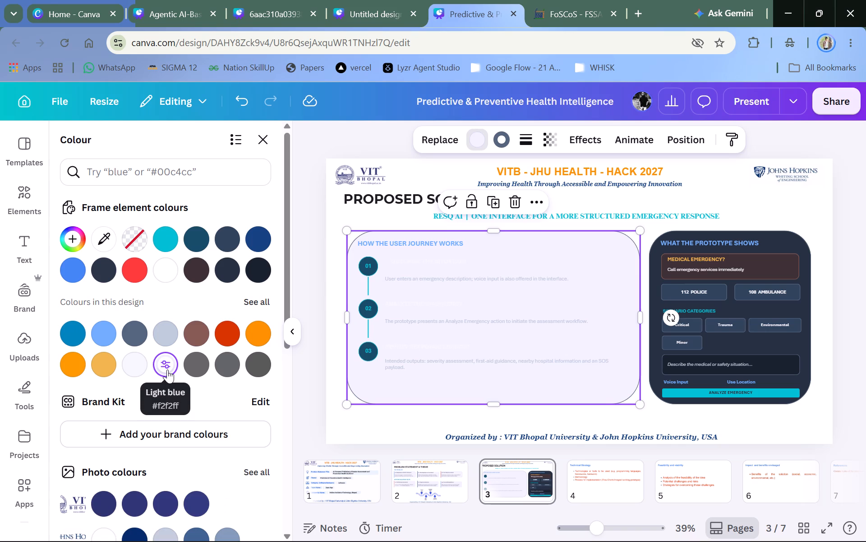
# Recolour the "DESCRIBE THE SITUATION" heading near-black (#1A1C1F) and the description below it dark navy.
pyautogui.click(415, 257)
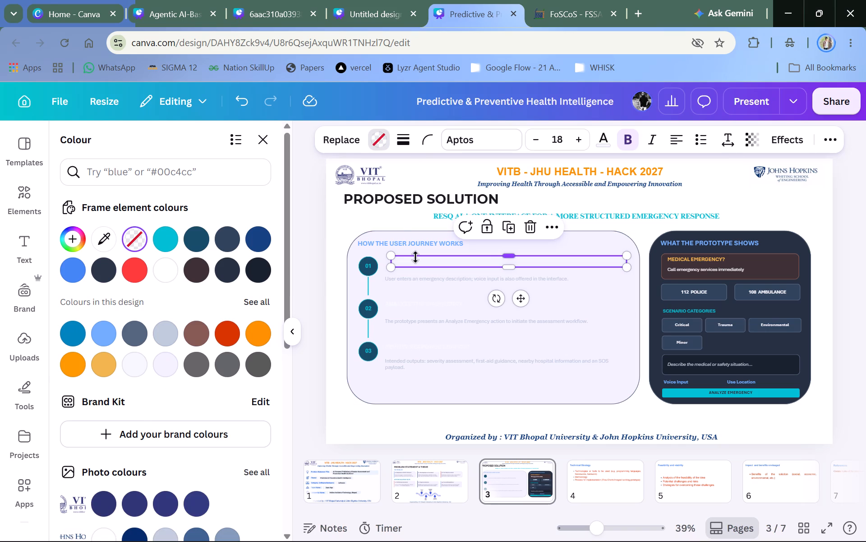
pyautogui.click(599, 135)
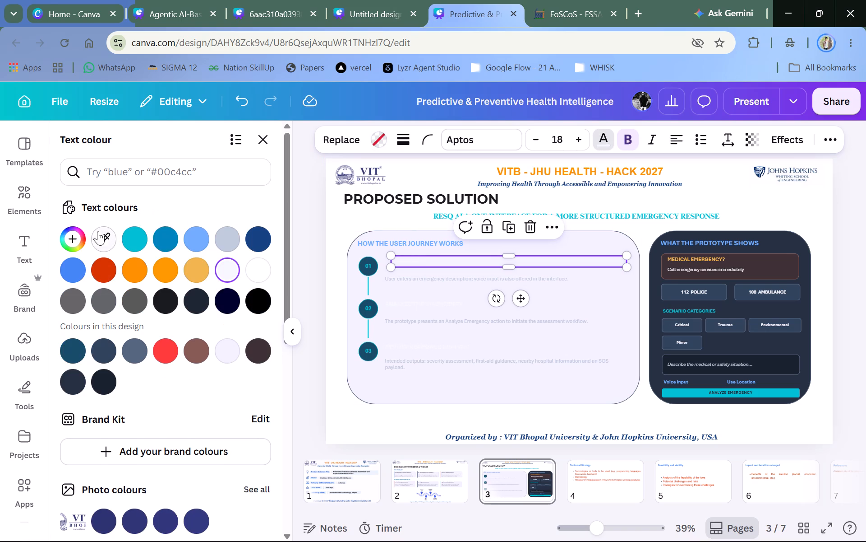
pyautogui.doubleClick(171, 297)
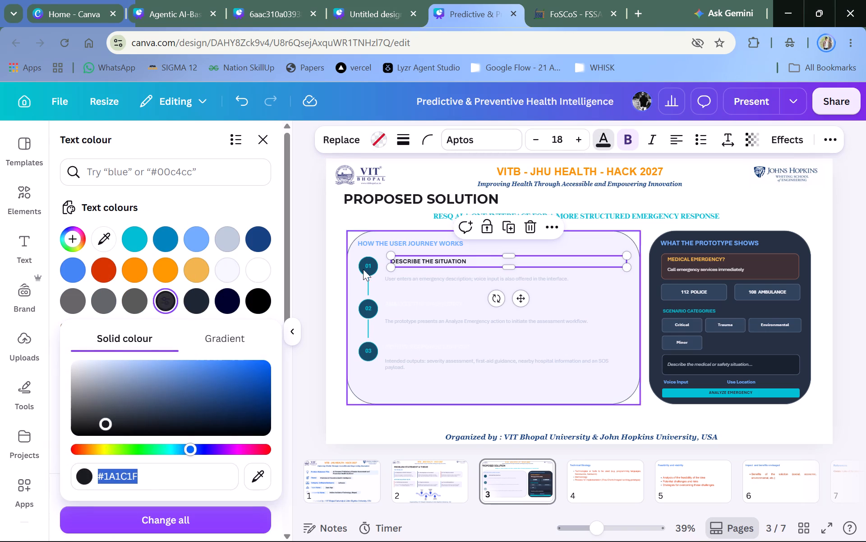
pyautogui.click(417, 278)
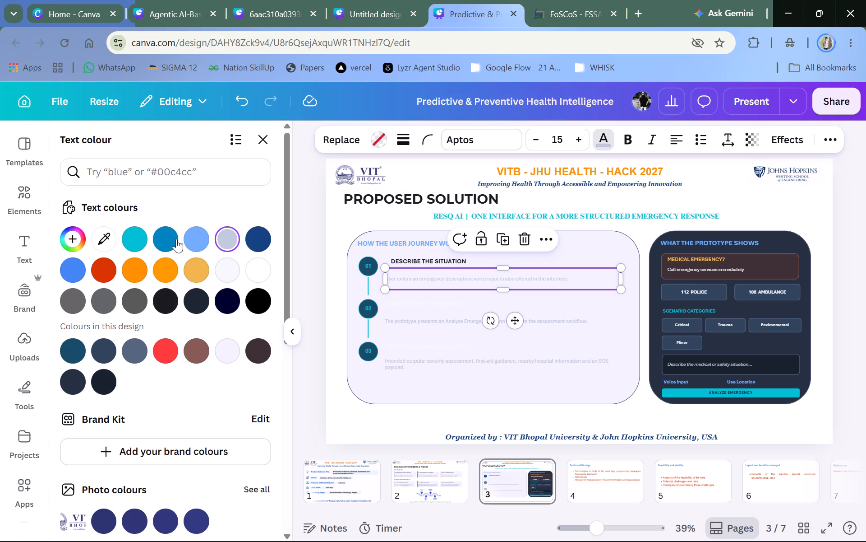
pyautogui.click(200, 299)
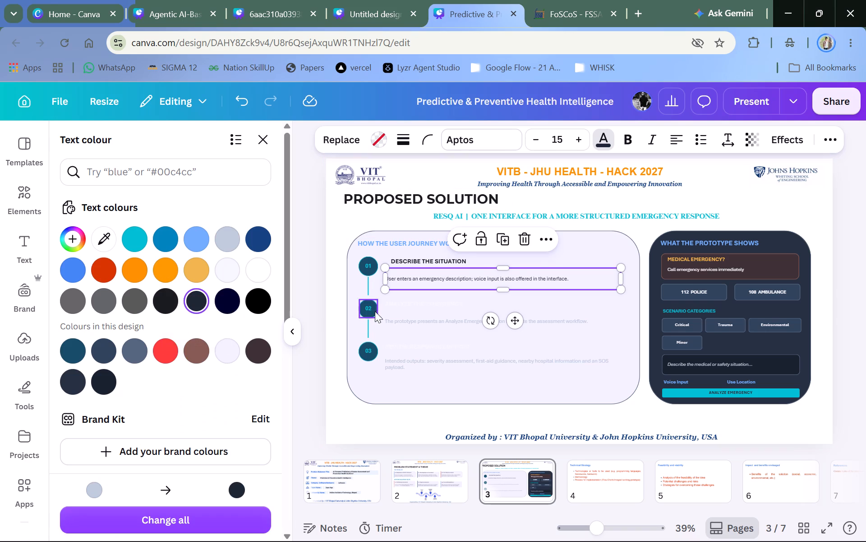
# Recolour the "ANALYZE THE EMERGENCY" heading dark navy and its description dark blue (#00002e).
pyautogui.click(393, 309)
pyautogui.click(203, 307)
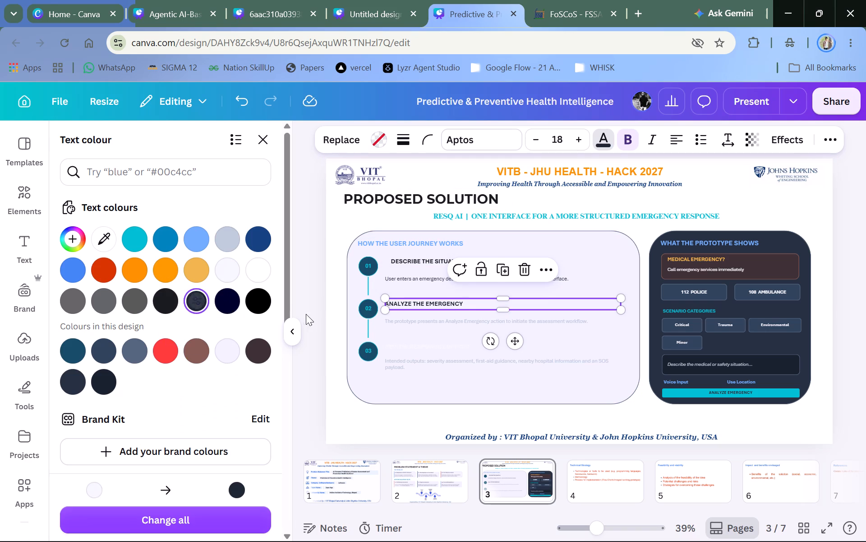
pyautogui.click(399, 324)
pyautogui.click(217, 299)
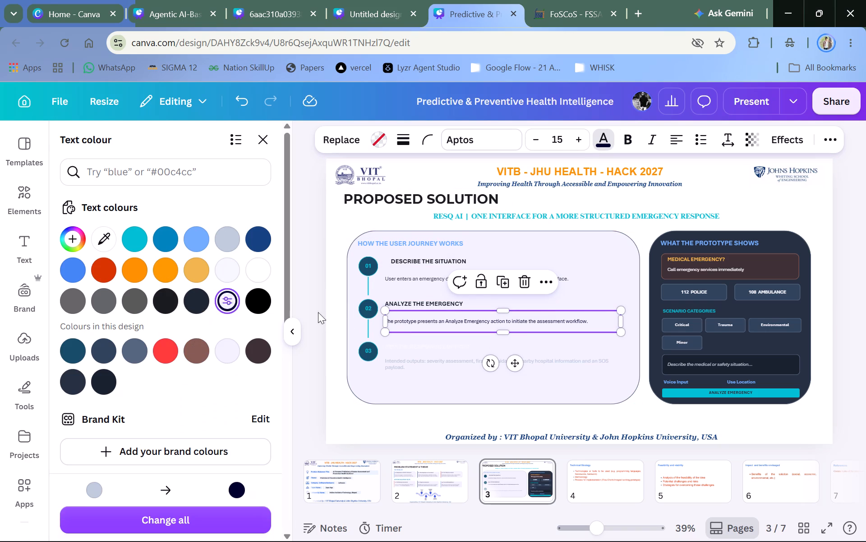
# Recolour the "REVIEW RESPONSE SUPPORT" heading dark blue (#00002e) and its description dark navy.
pyautogui.click(385, 346)
pyautogui.click(215, 299)
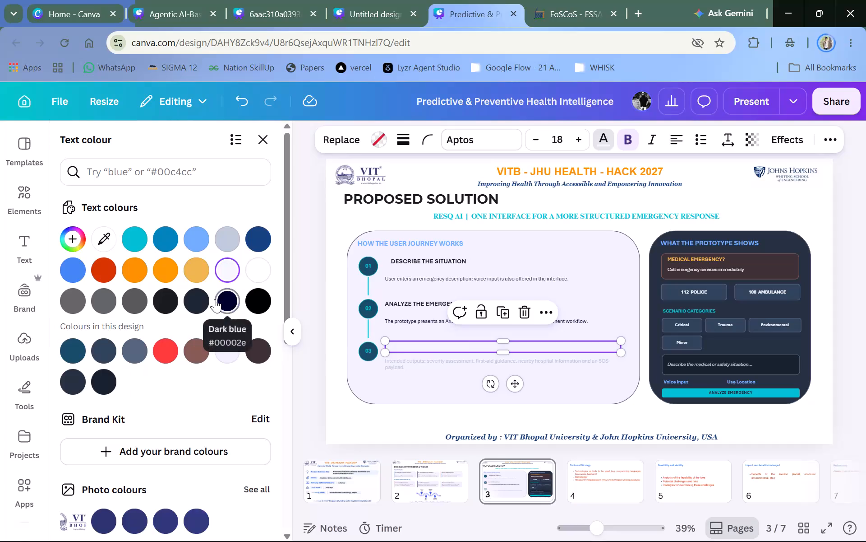
pyautogui.click(391, 365)
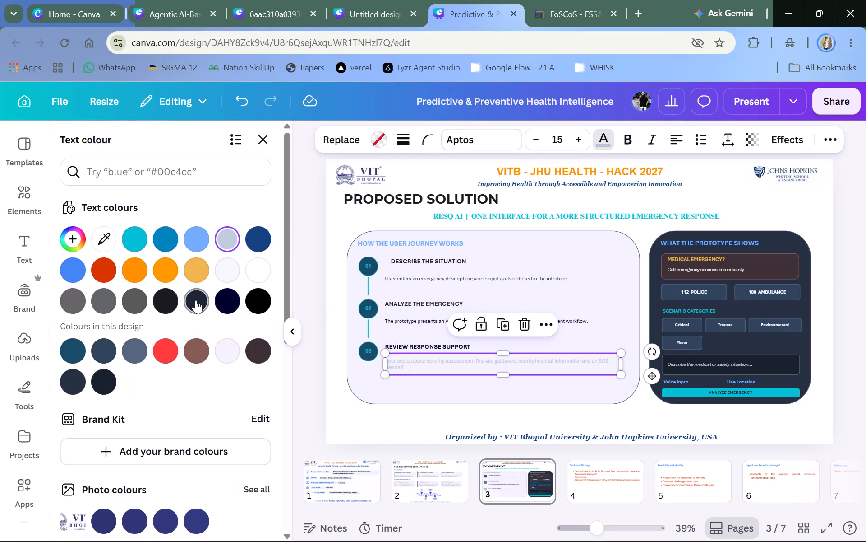
pyautogui.click(196, 300)
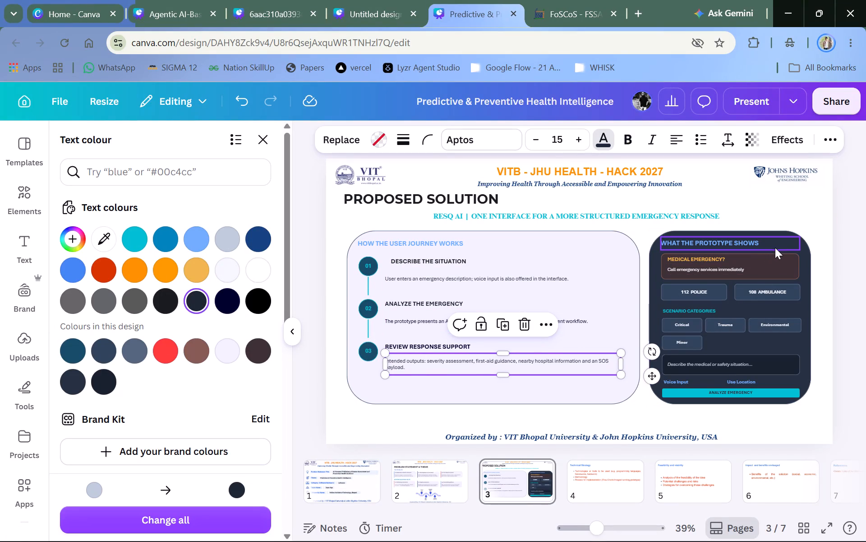
# Recolour the "WHAT THE PROTOTYPE SHOWS" panel background with the same light blue as the user journey panel.
pyautogui.click(802, 248)
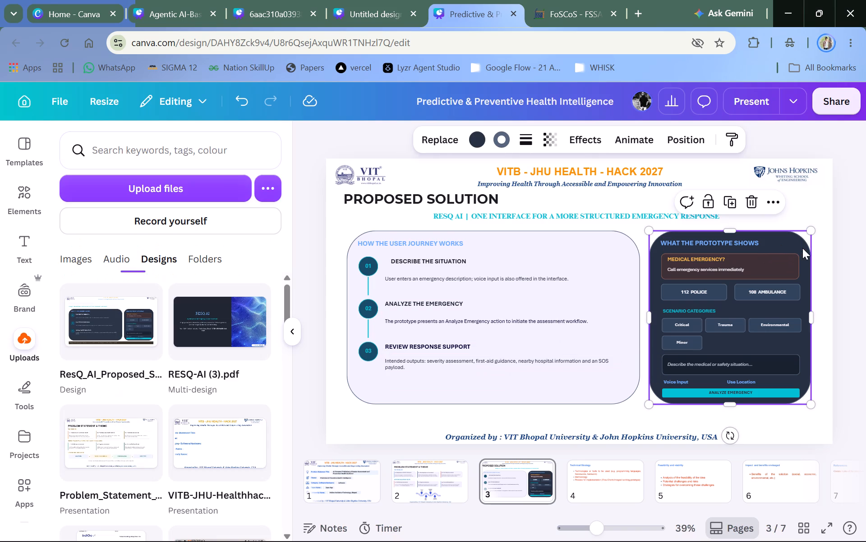
pyautogui.doubleClick(485, 138)
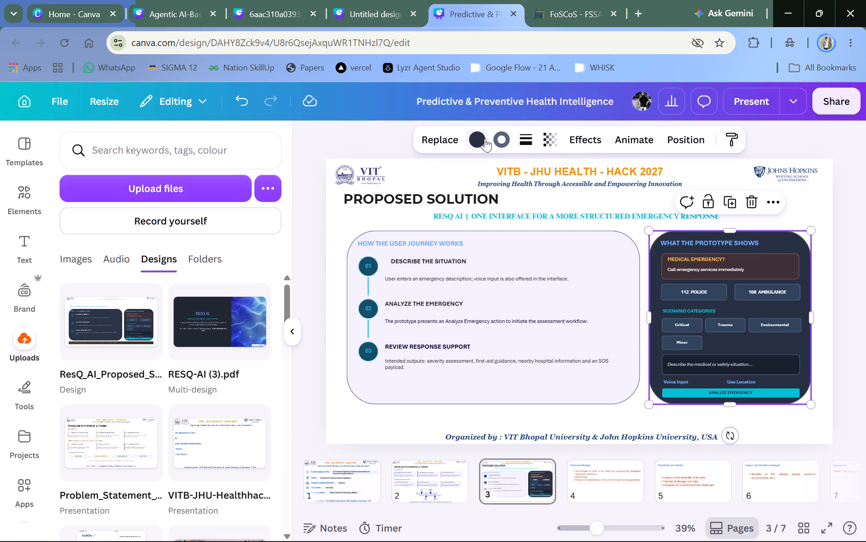
pyautogui.click(485, 141)
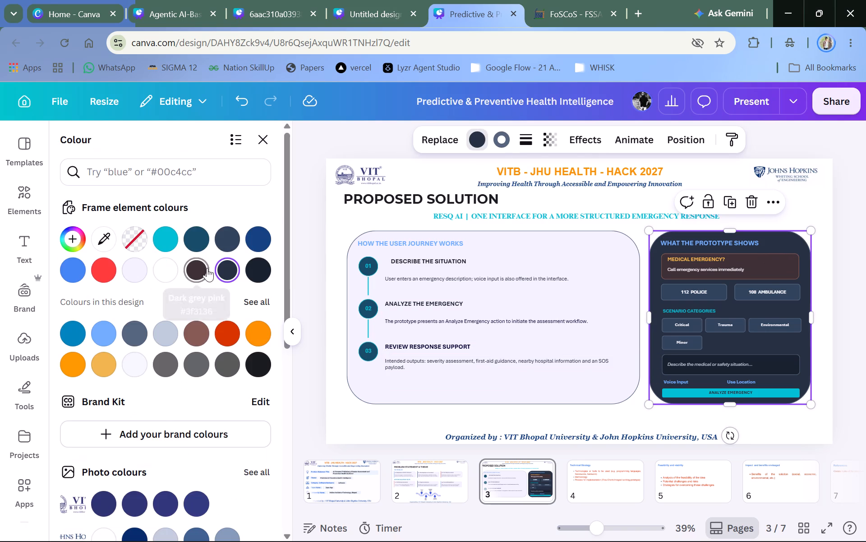
pyautogui.scroll(-1, 169, 449)
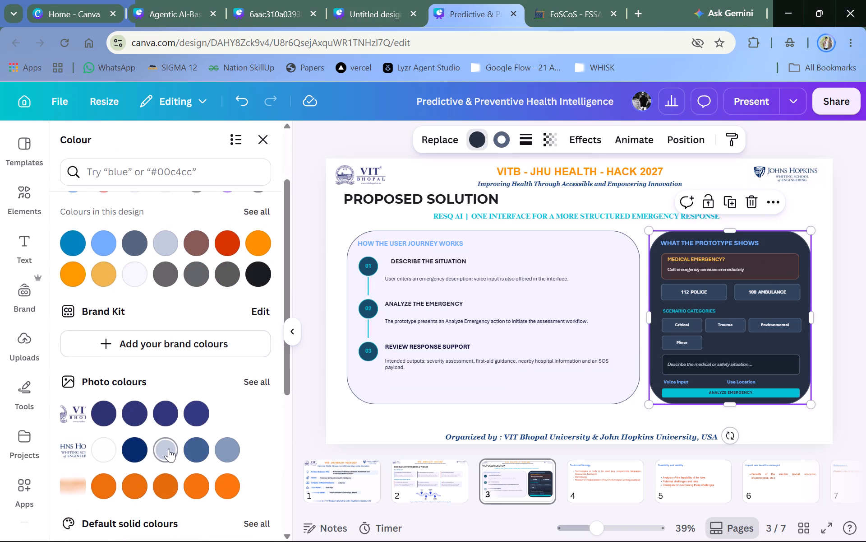
pyautogui.doubleClick(169, 449)
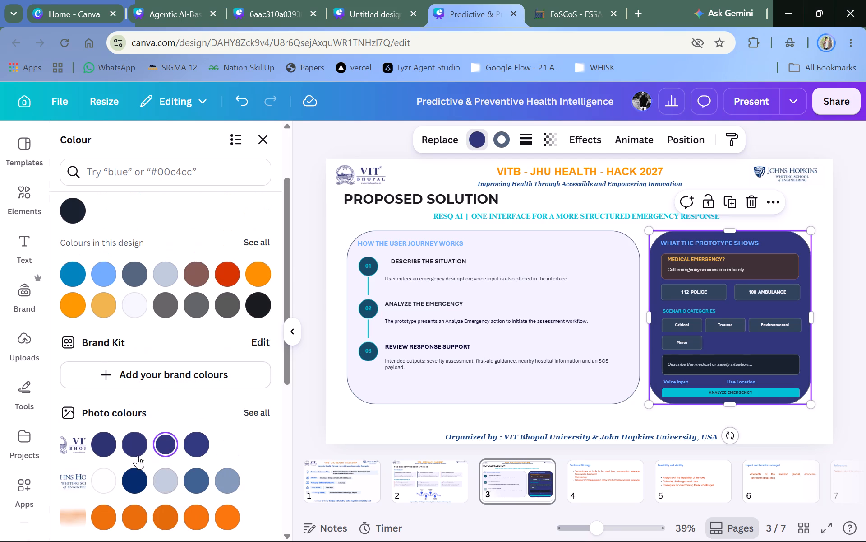
pyautogui.click(168, 480)
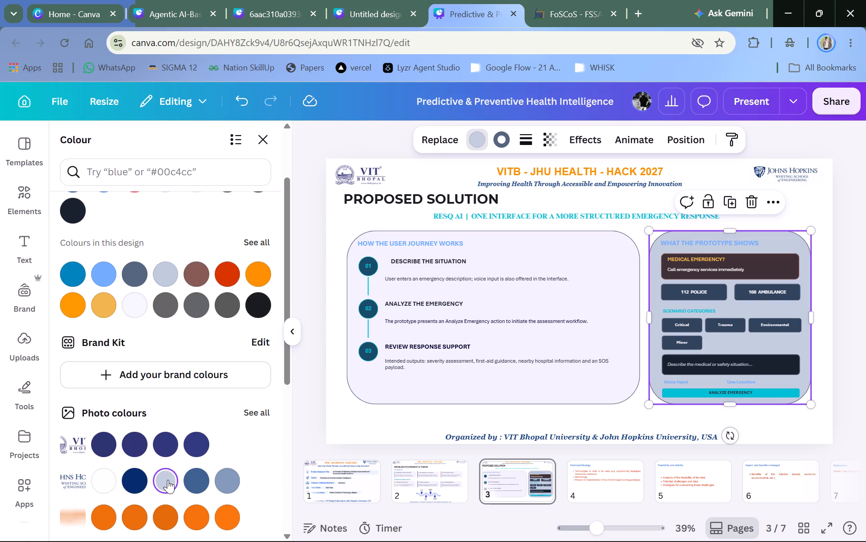
pyautogui.click(222, 480)
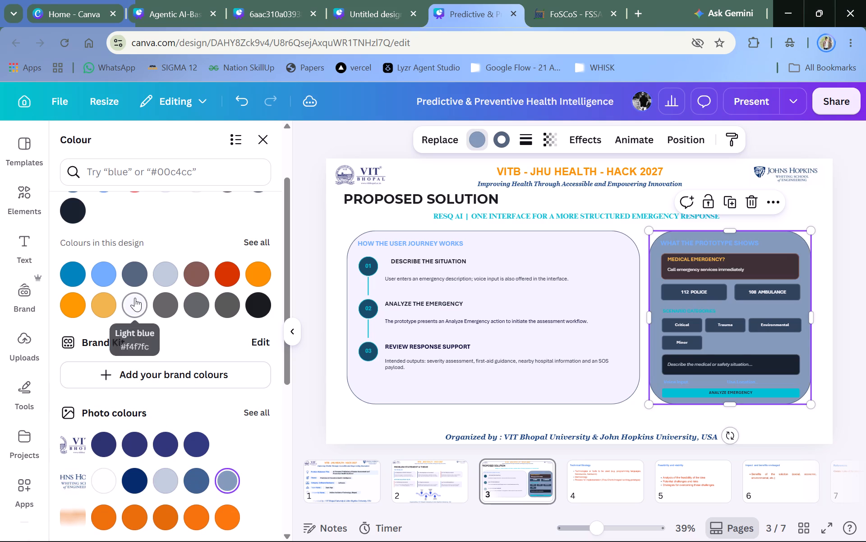
pyautogui.scroll(1, 135, 298)
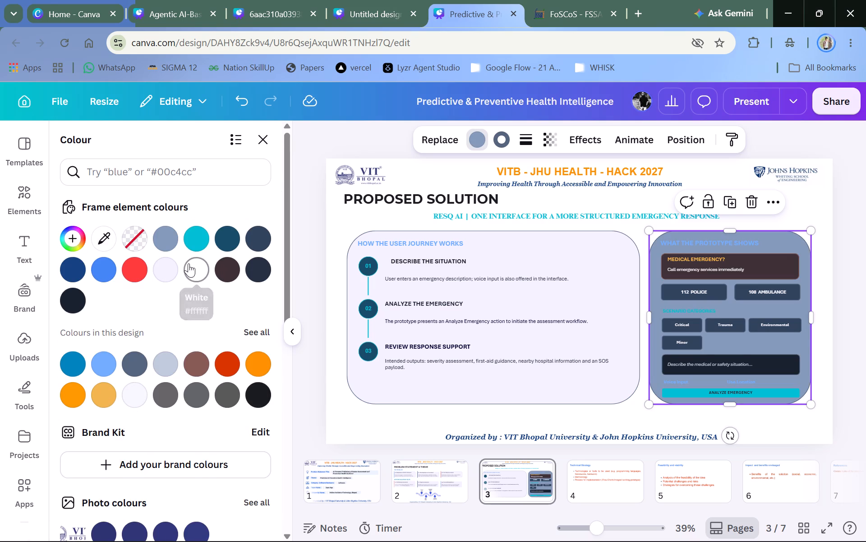
pyautogui.click(170, 276)
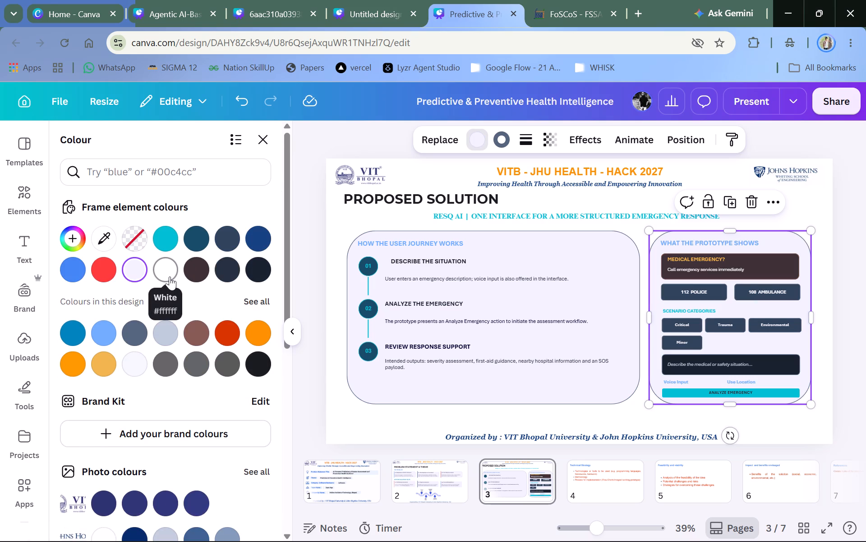
pyautogui.click(843, 267)
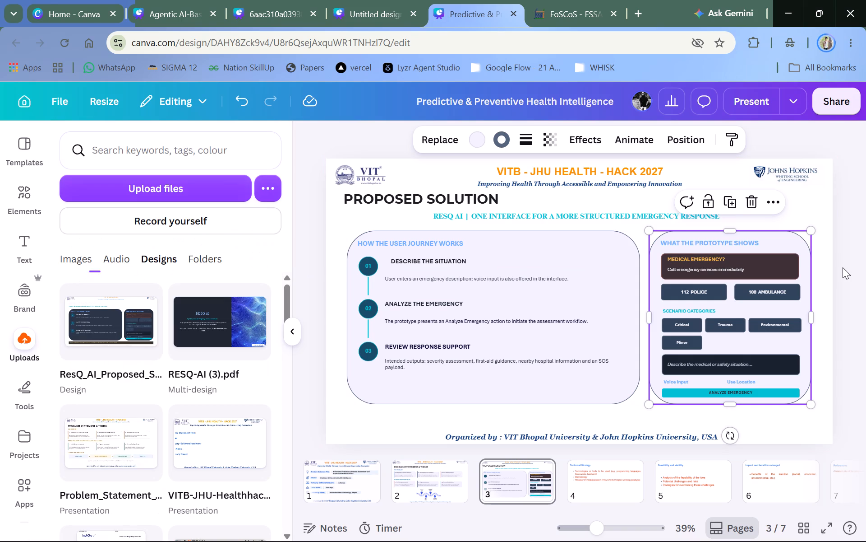
pyautogui.click(843, 267)
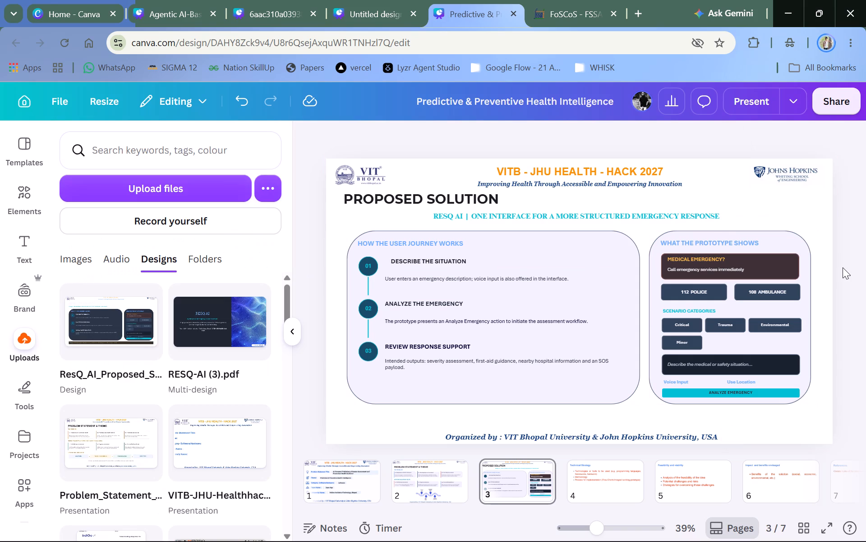
# Examine the solution slides in the untitled ResQ AI and ppt_template decks, and the text styling on this deck's Problem Statement & Theme slide.
pyautogui.click(357, 0)
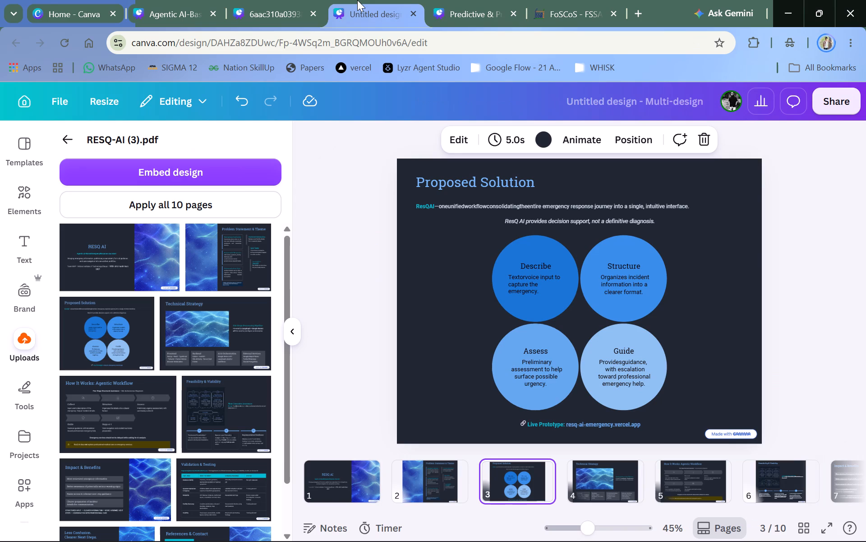
pyautogui.click(277, 0)
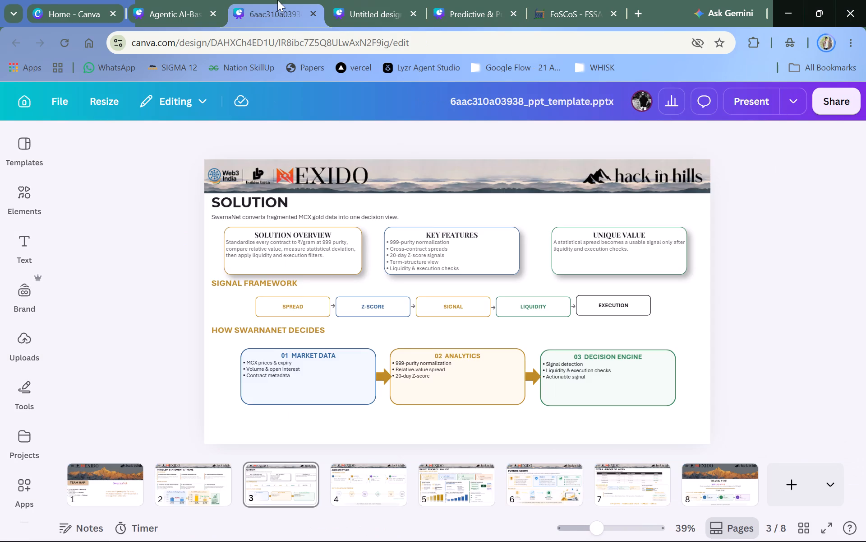
pyautogui.click(383, 0)
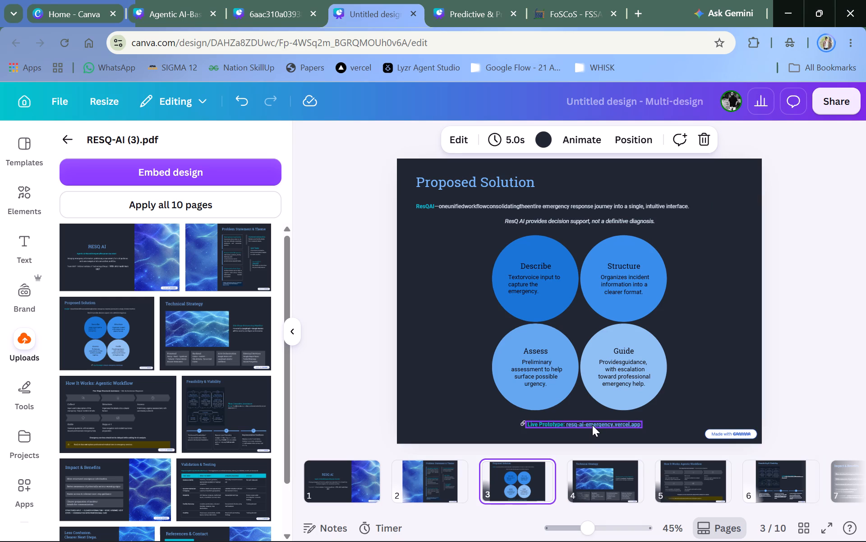
pyautogui.click(445, 3)
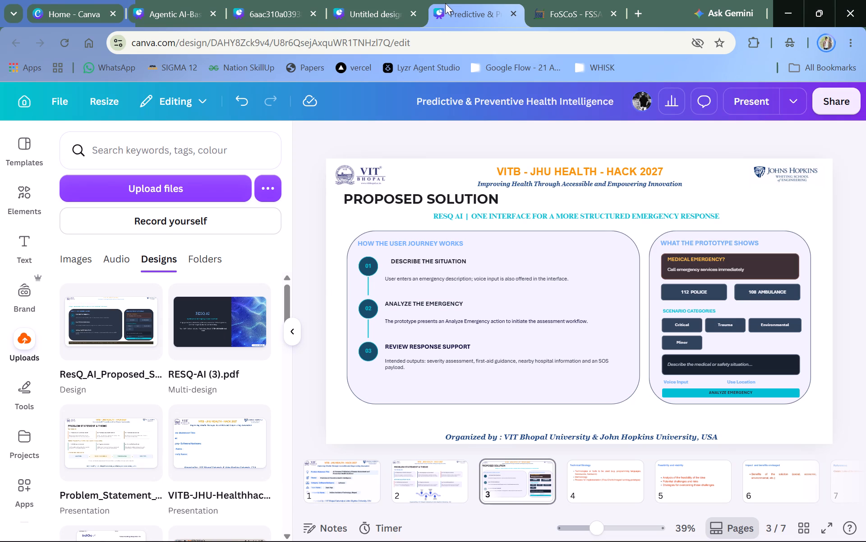
pyautogui.click(460, 244)
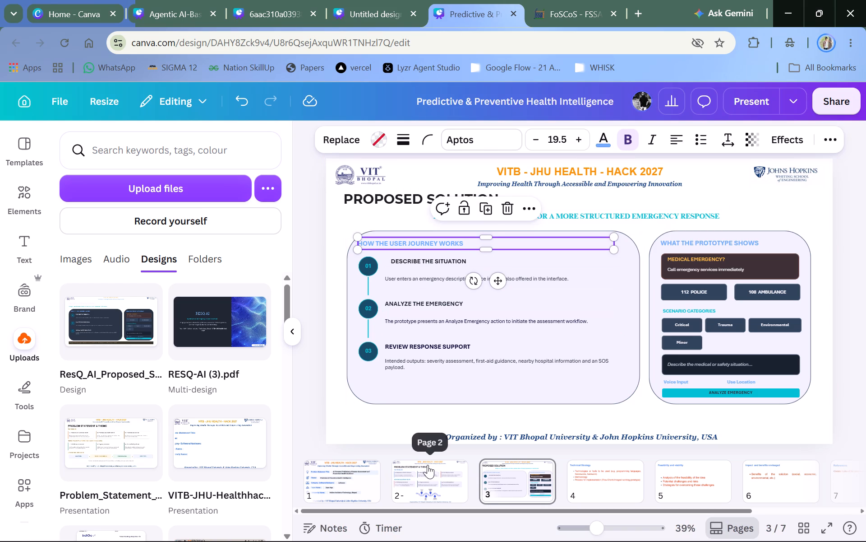
pyautogui.click(382, 0)
pyautogui.click(281, 0)
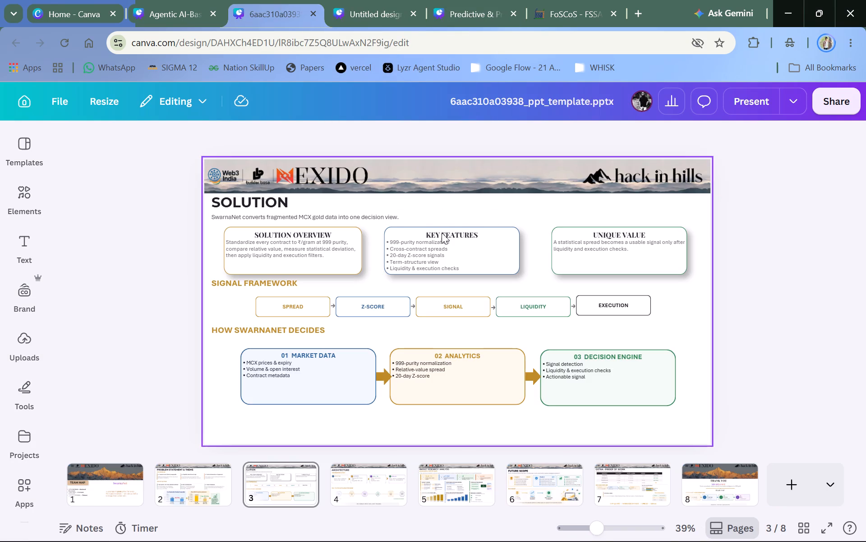
pyautogui.click(468, 1)
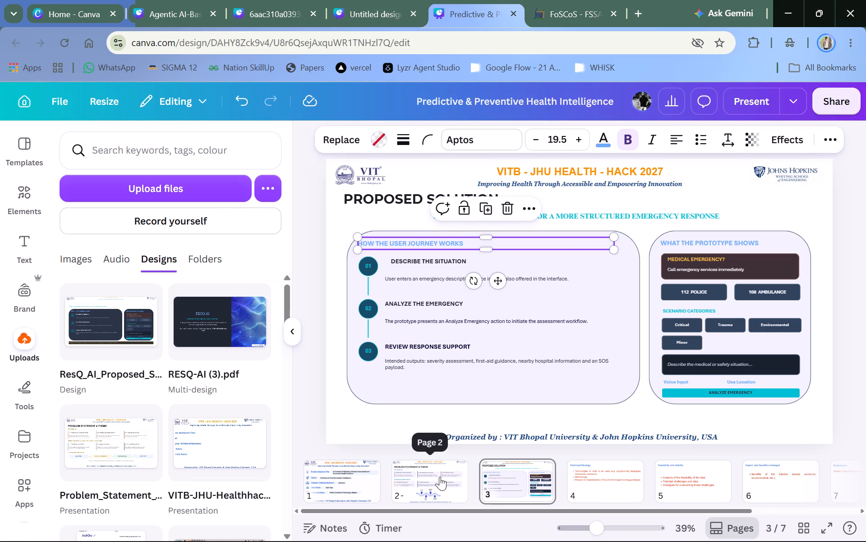
pyautogui.click(440, 477)
pyautogui.click(411, 264)
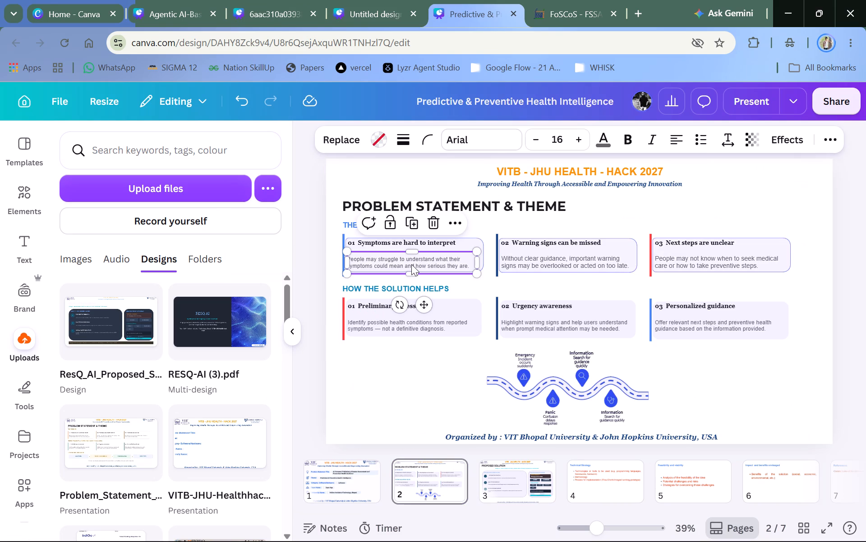
pyautogui.doubleClick(369, 0)
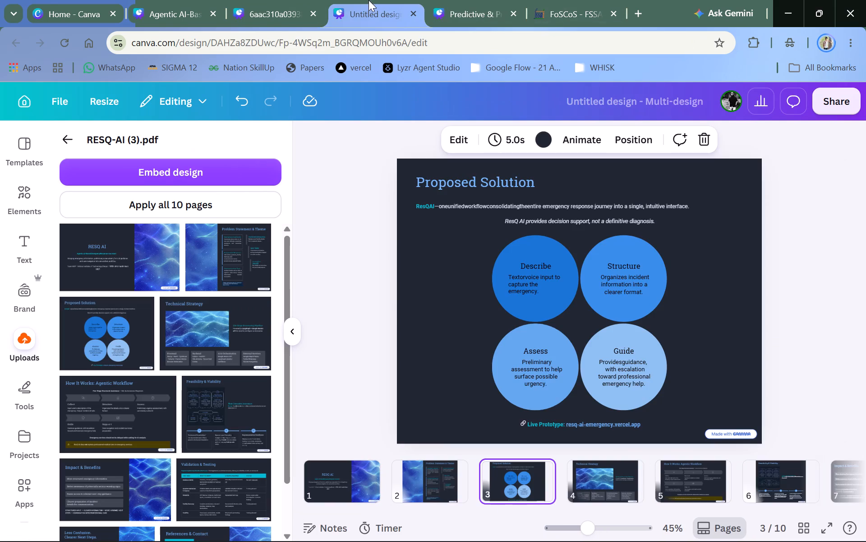
pyautogui.click(468, 0)
# On the Proposed Solution slide, set the font of the three user journey step descriptions to Arial.
pyautogui.click(529, 476)
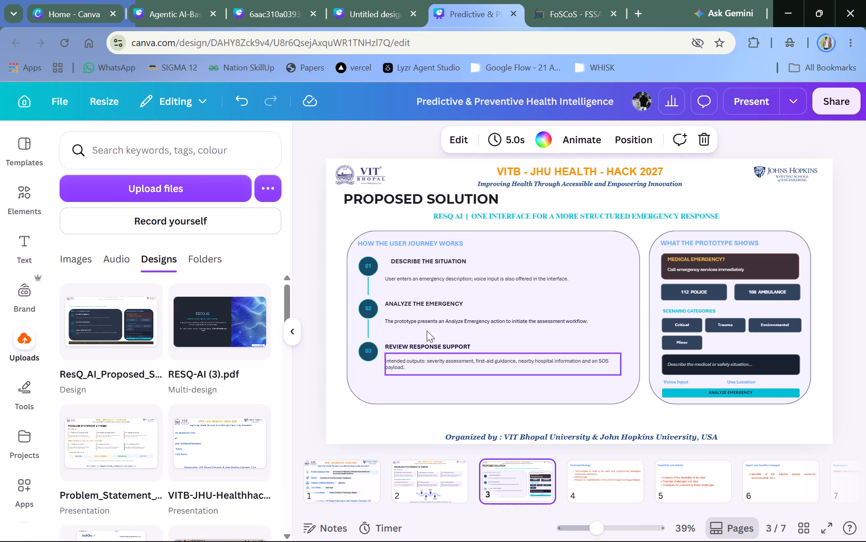
pyautogui.doubleClick(392, 277)
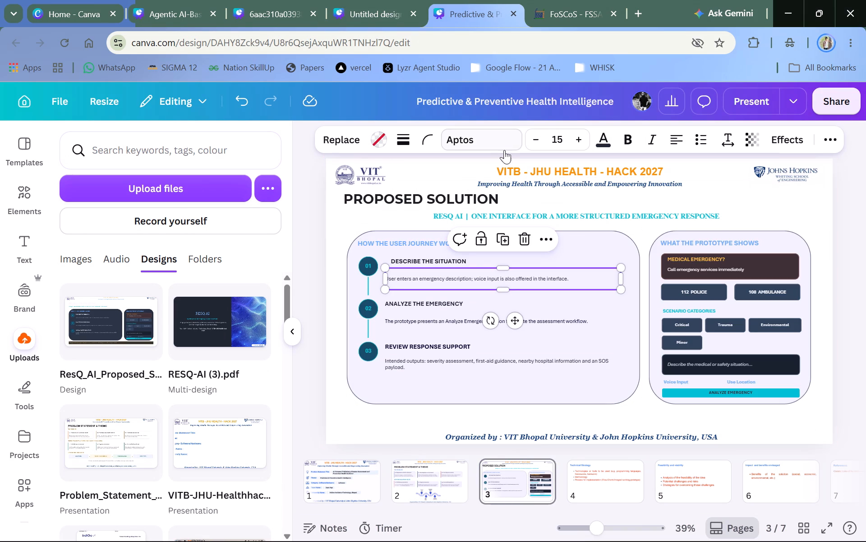
pyautogui.click(501, 146)
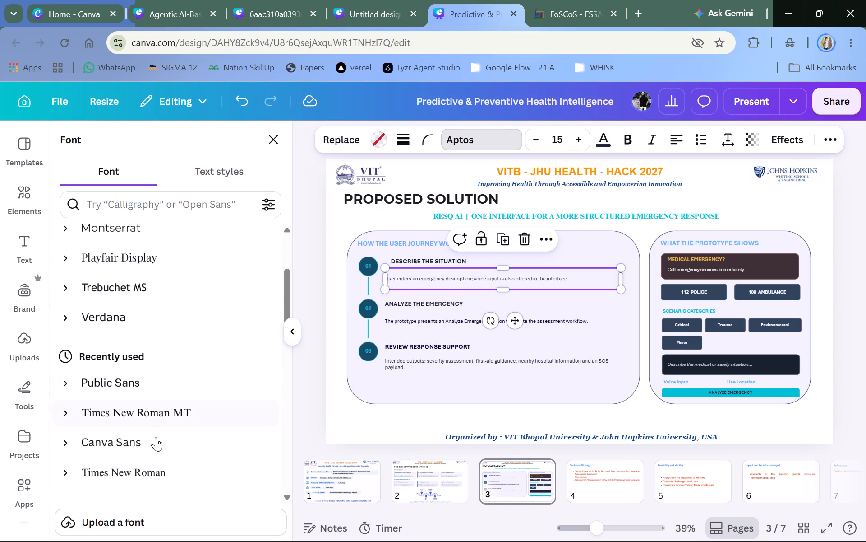
pyautogui.click(157, 209)
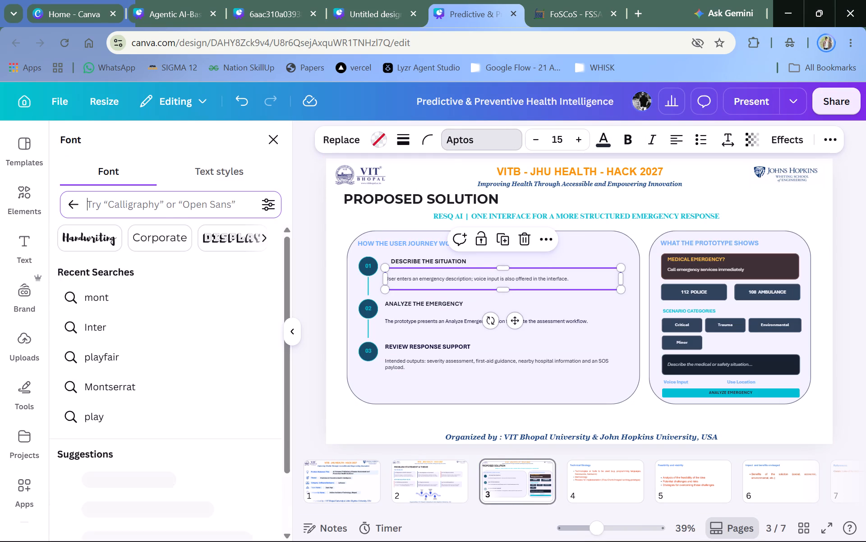
pyautogui.write('arial')
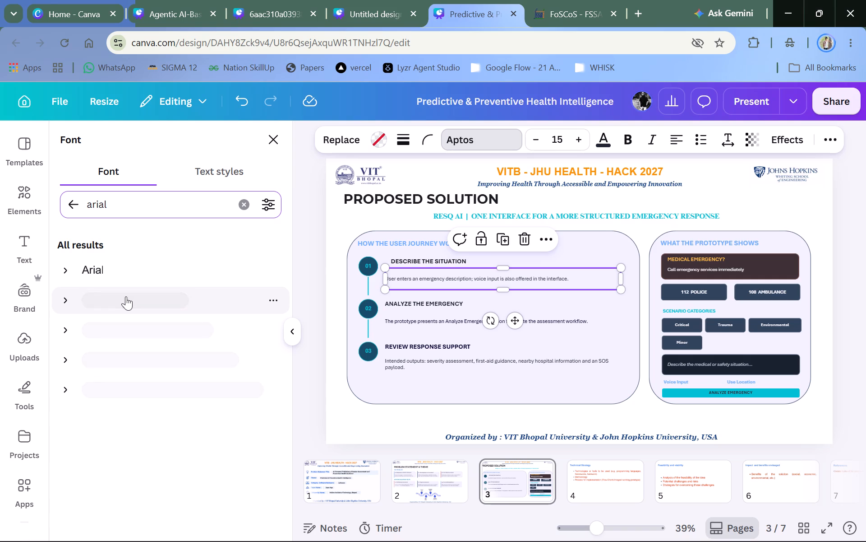
pyautogui.click(115, 271)
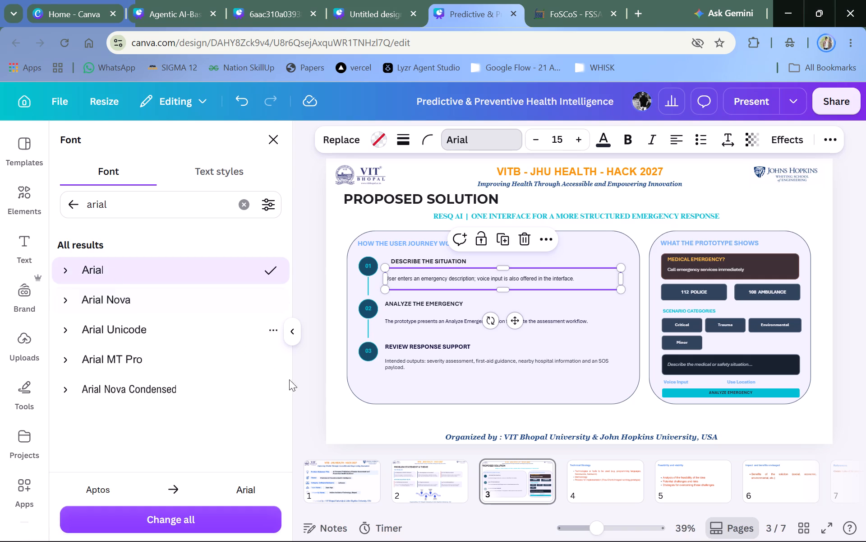
pyautogui.click(411, 315)
pyautogui.click(161, 262)
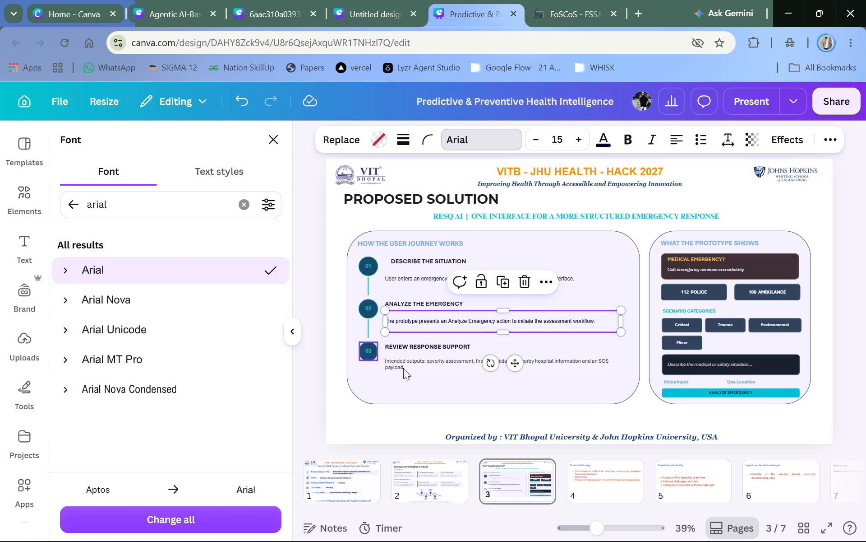
pyautogui.click(403, 368)
pyautogui.click(150, 270)
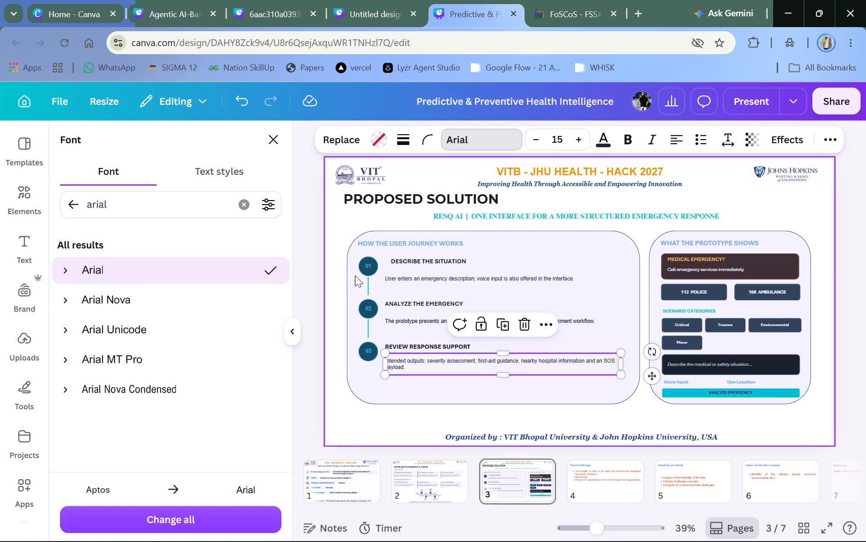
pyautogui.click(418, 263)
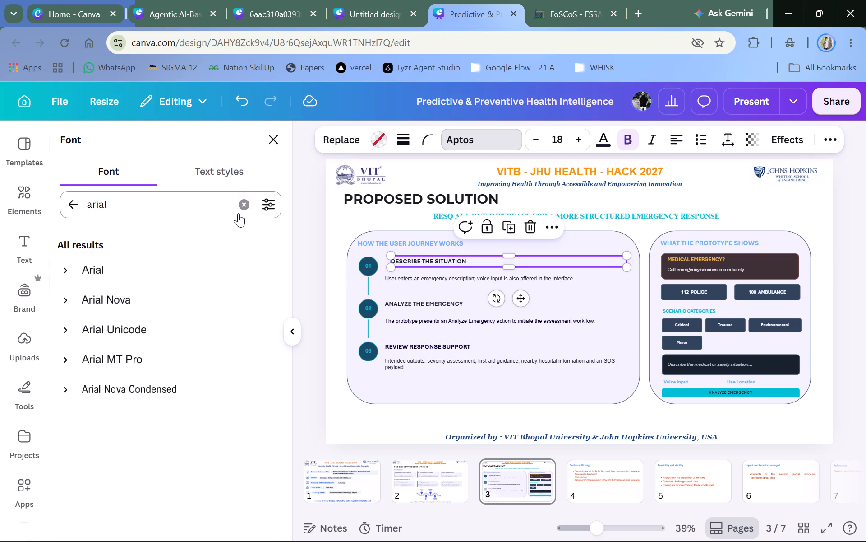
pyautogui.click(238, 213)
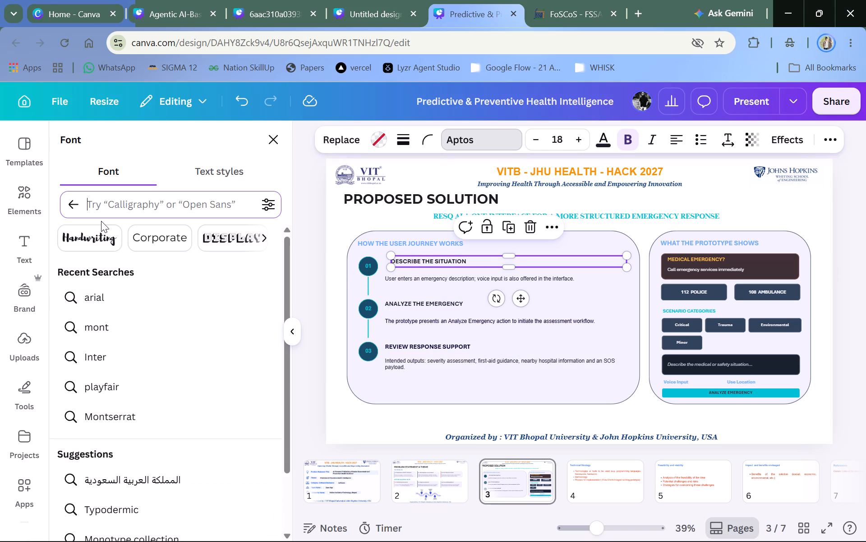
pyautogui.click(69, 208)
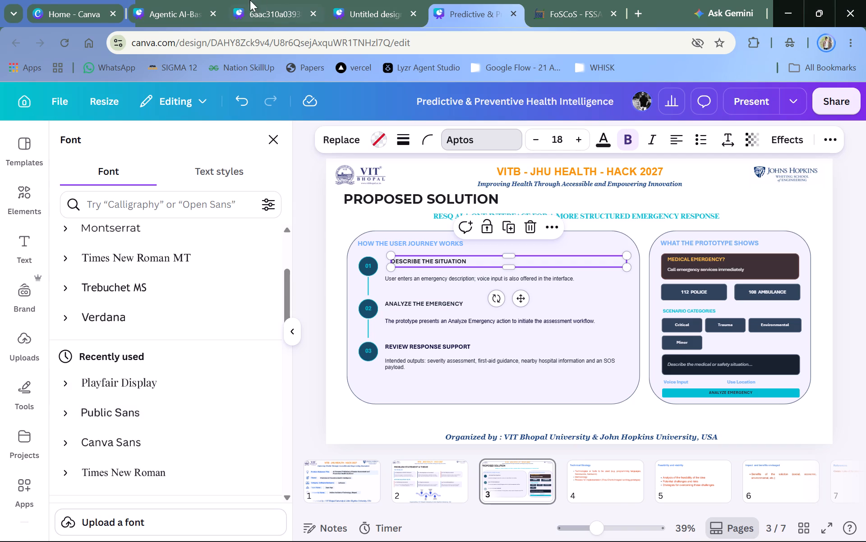
# Examine slide styling in the ppt_template and Agentic AI emergency assistant decks, including its architecture, workflow and emergency scenario slides.
pyautogui.click(322, 0)
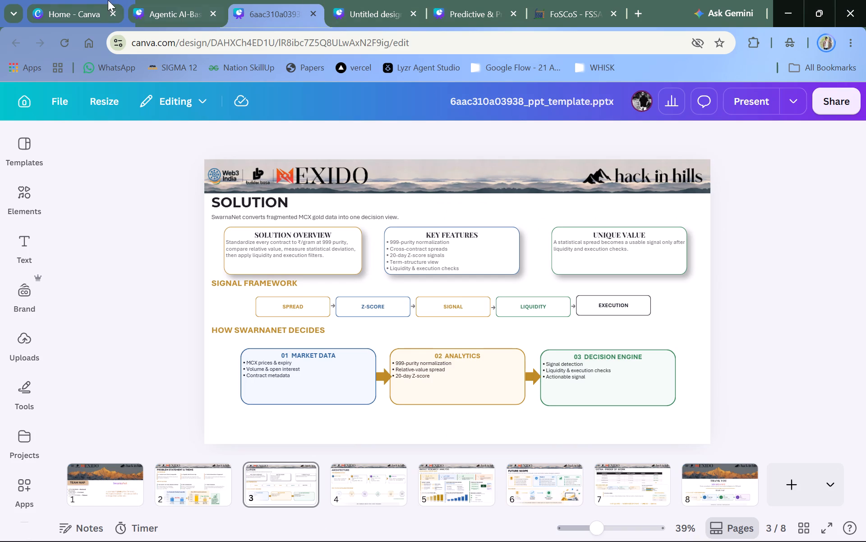
pyautogui.click(135, 0)
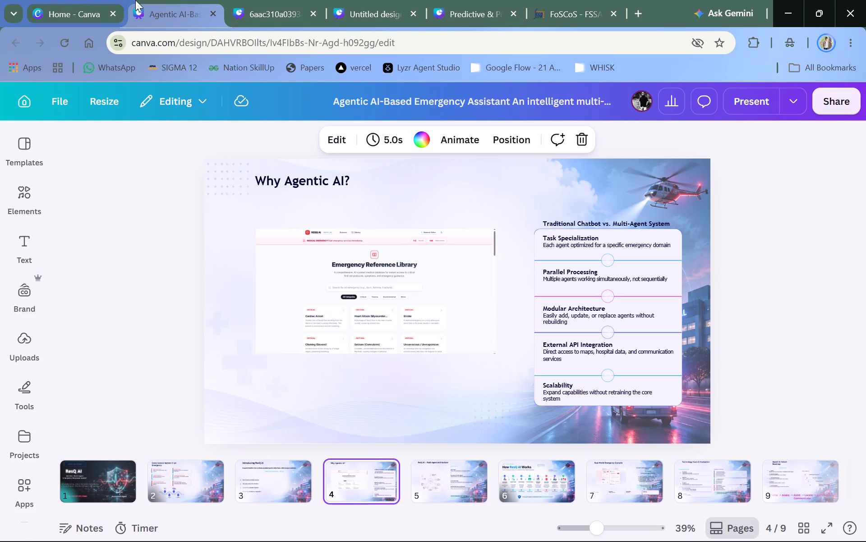
pyautogui.click(415, 466)
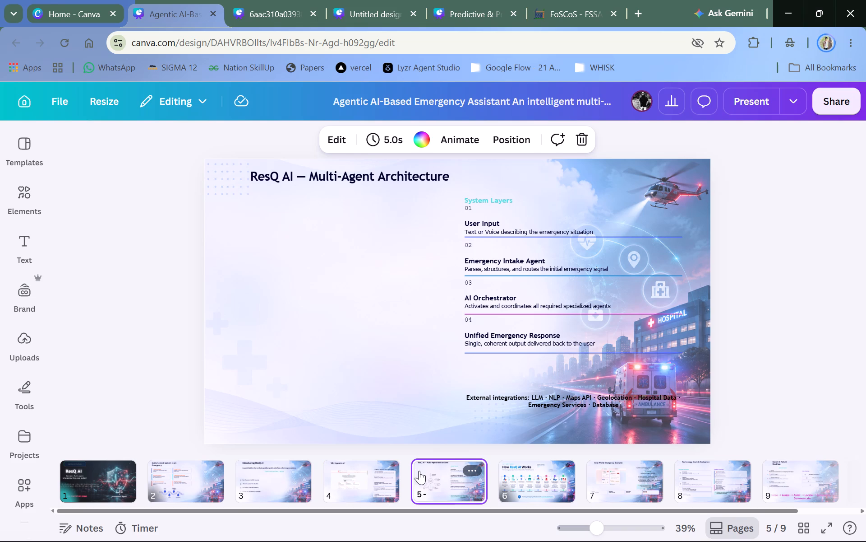
pyautogui.click(536, 480)
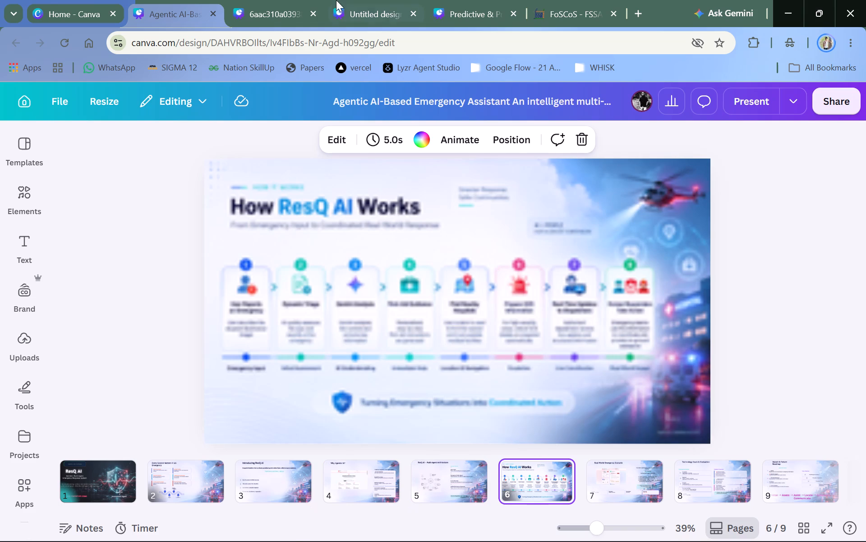
pyautogui.click(365, 1)
pyautogui.click(290, 0)
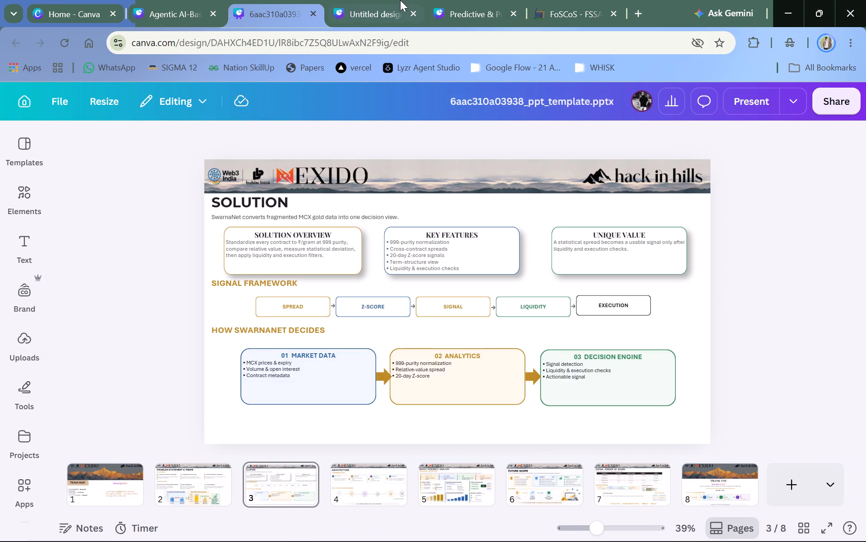
pyautogui.click(465, 0)
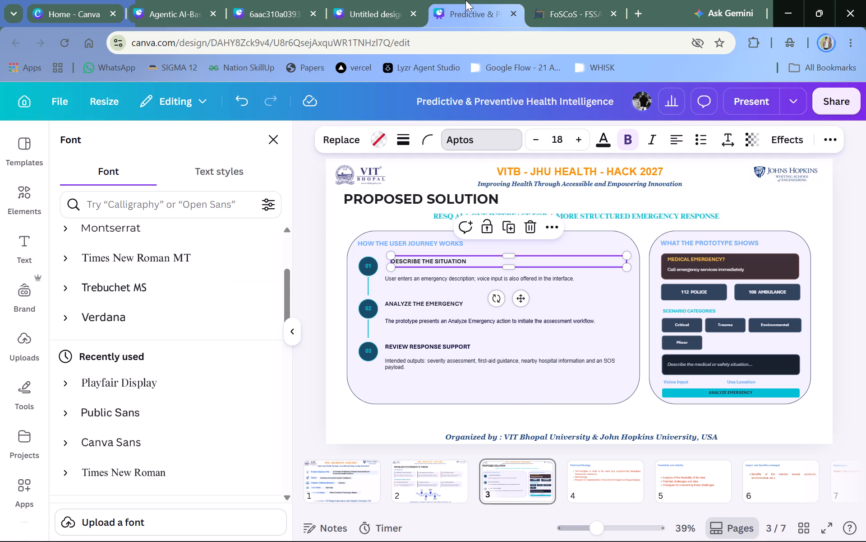
pyautogui.click(207, 0)
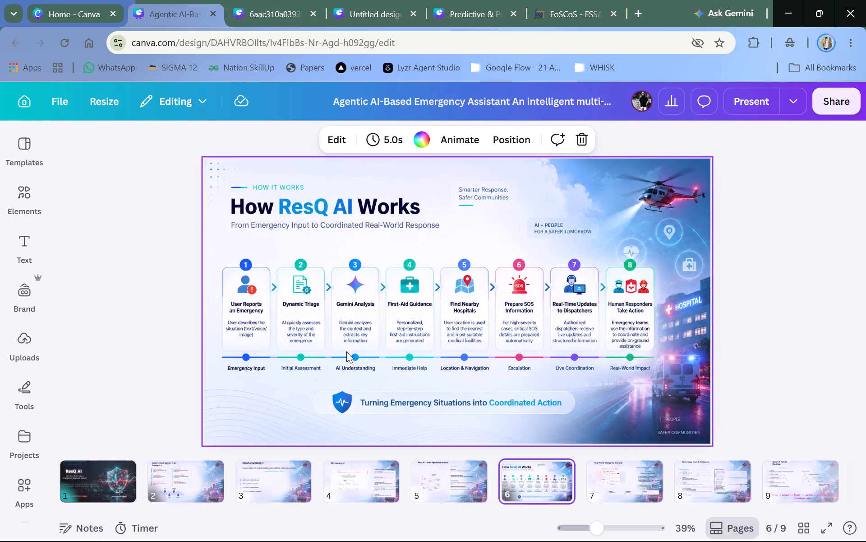
pyautogui.click(620, 466)
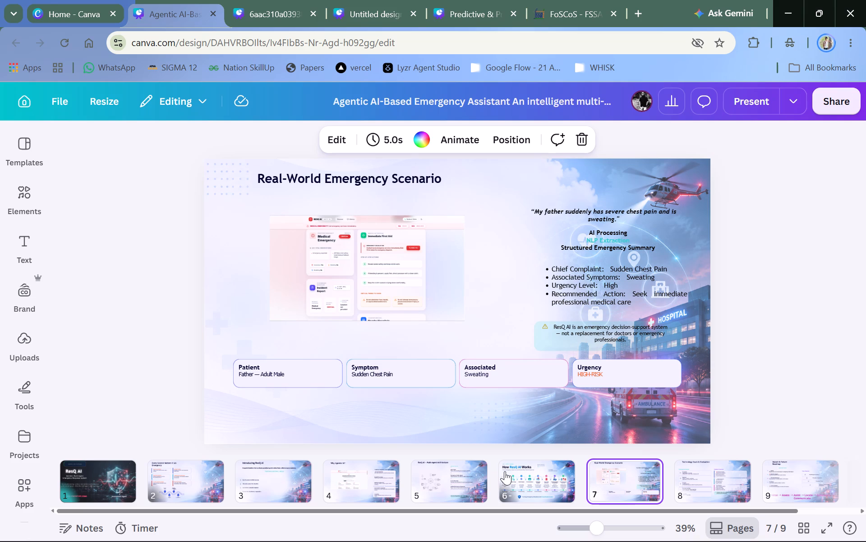
pyautogui.click(482, 0)
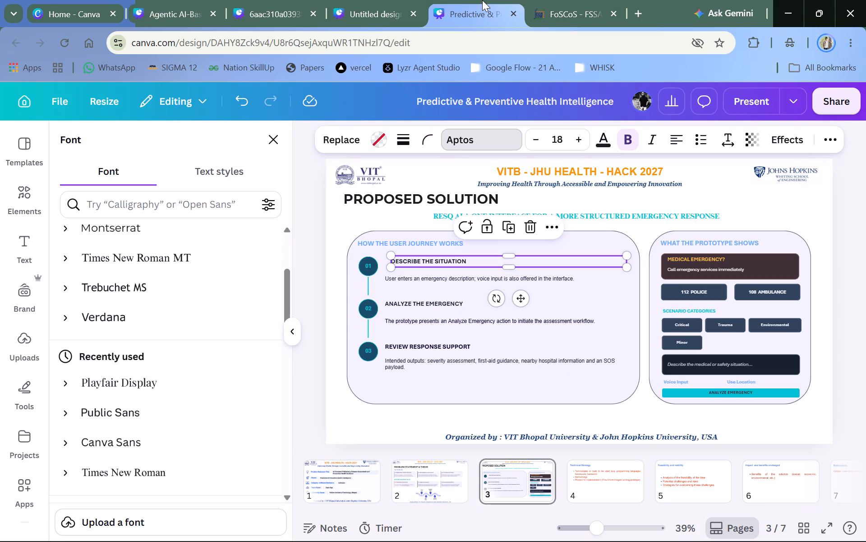
# On the Proposed Solution slide, set the font of the three user journey step headings to Playfair Display.
pyautogui.click(158, 374)
pyautogui.click(429, 302)
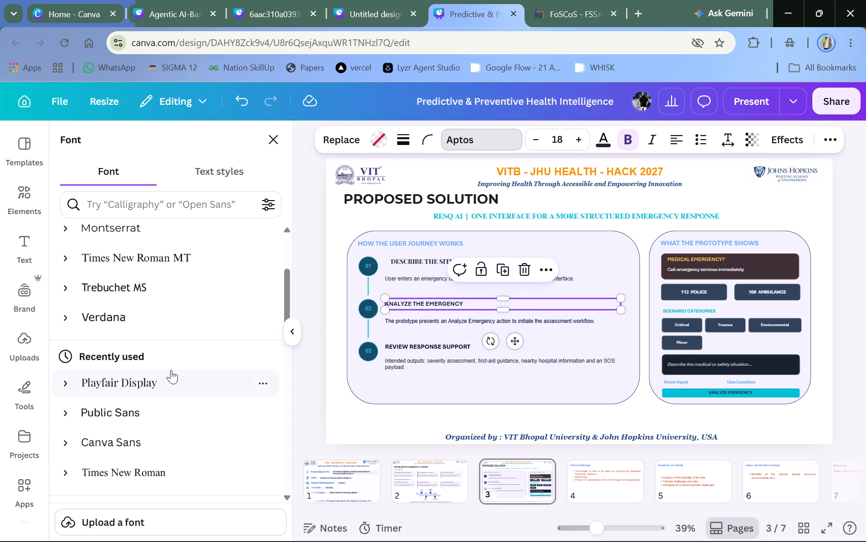
pyautogui.click(171, 370)
pyautogui.click(397, 347)
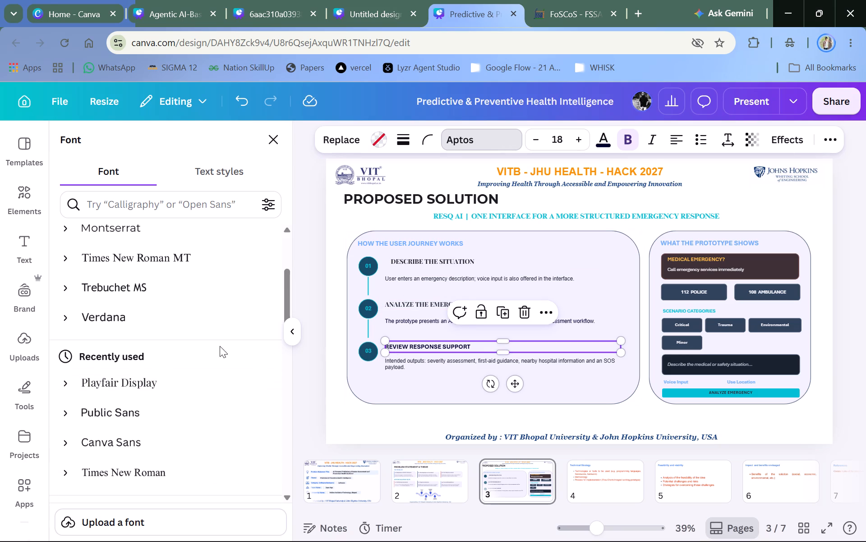
pyautogui.click(189, 376)
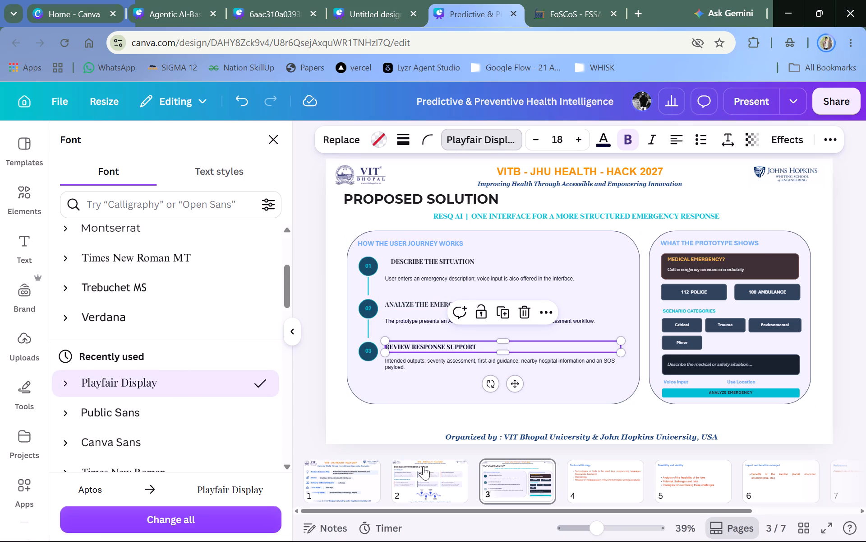
# Restyle the "HOW THE USER JOURNEY WORKS" heading in Trebuchet MS italic with a medium blue text colour.
pyautogui.click(399, 248)
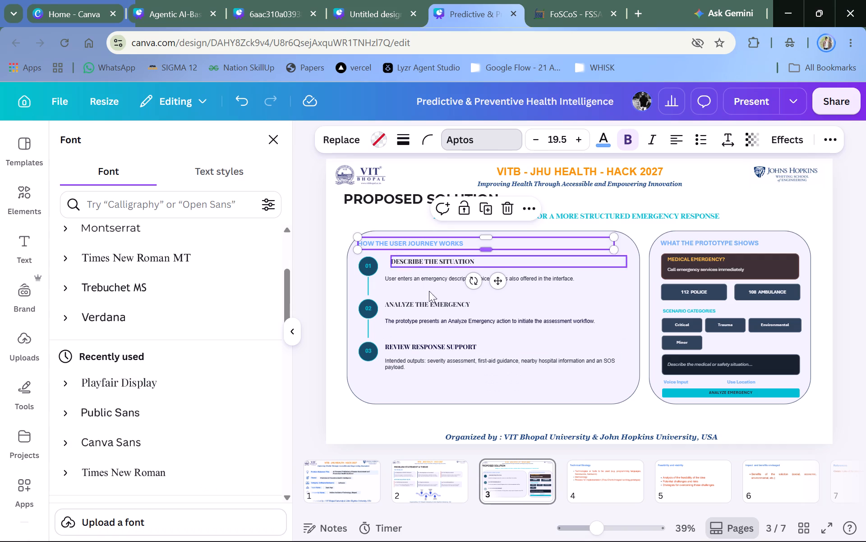
pyautogui.click(161, 288)
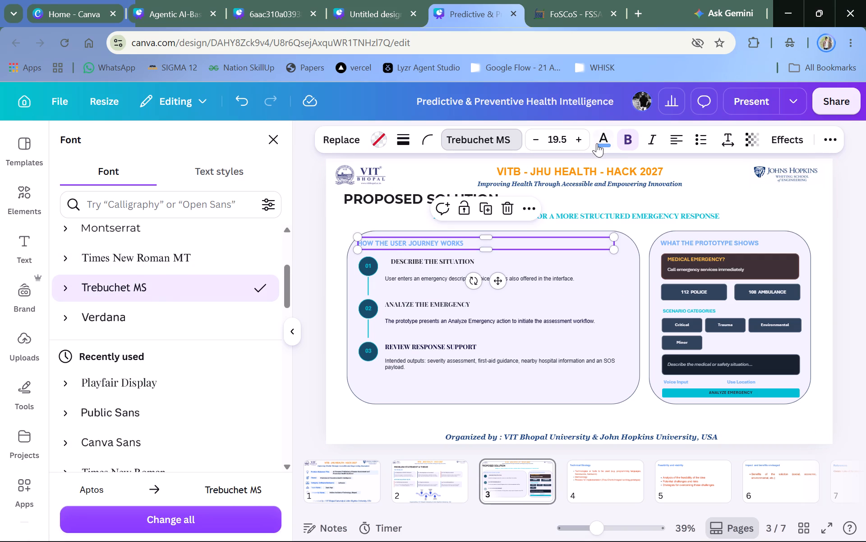
pyautogui.click(655, 134)
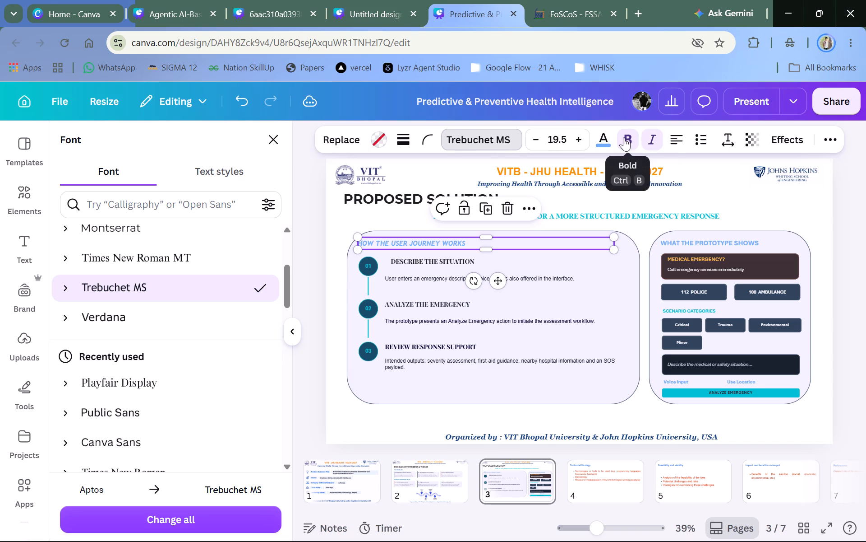
pyautogui.click(603, 133)
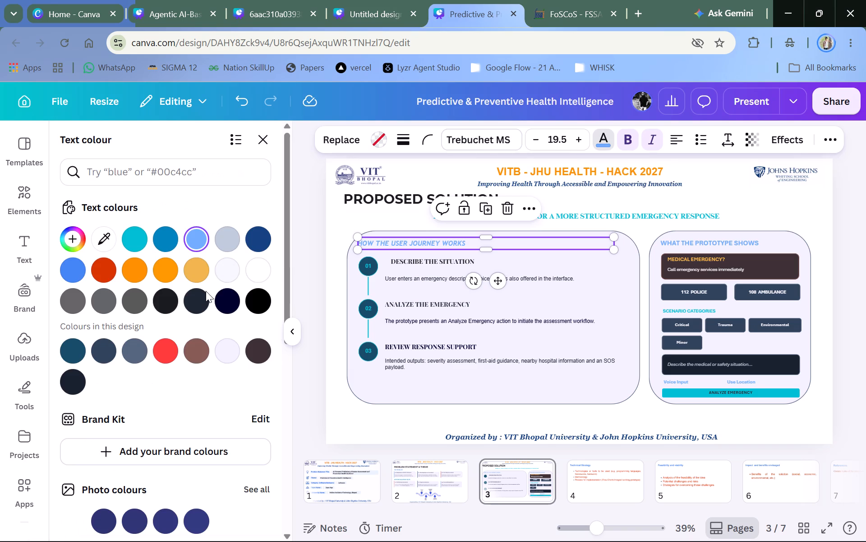
pyautogui.doubleClick(201, 298)
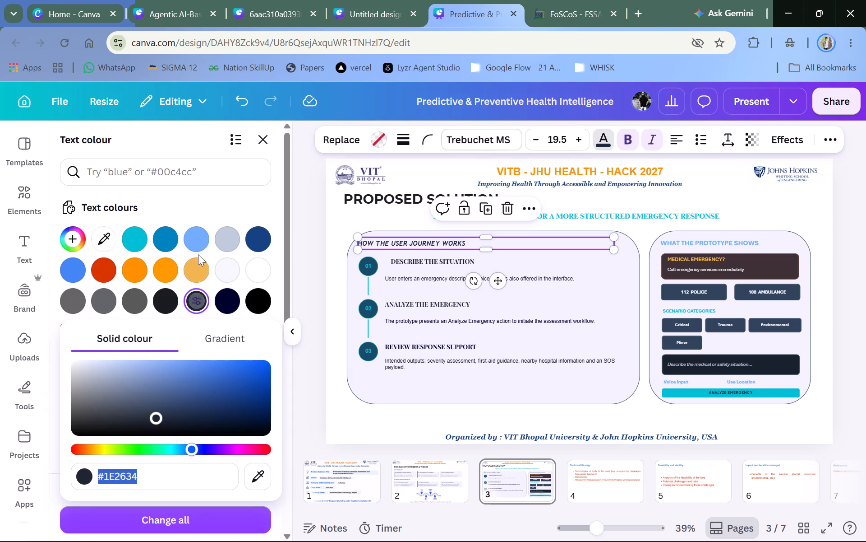
pyautogui.click(197, 244)
pyautogui.click(173, 239)
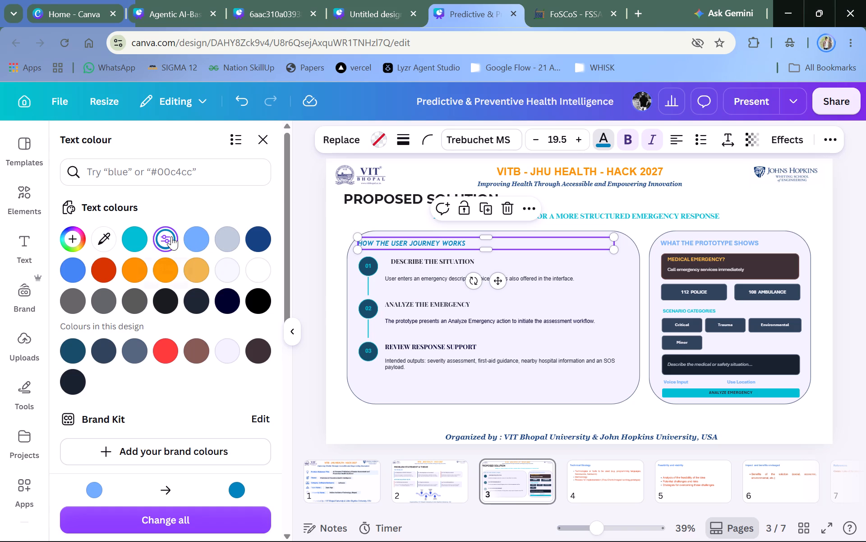
pyautogui.doubleClick(324, 238)
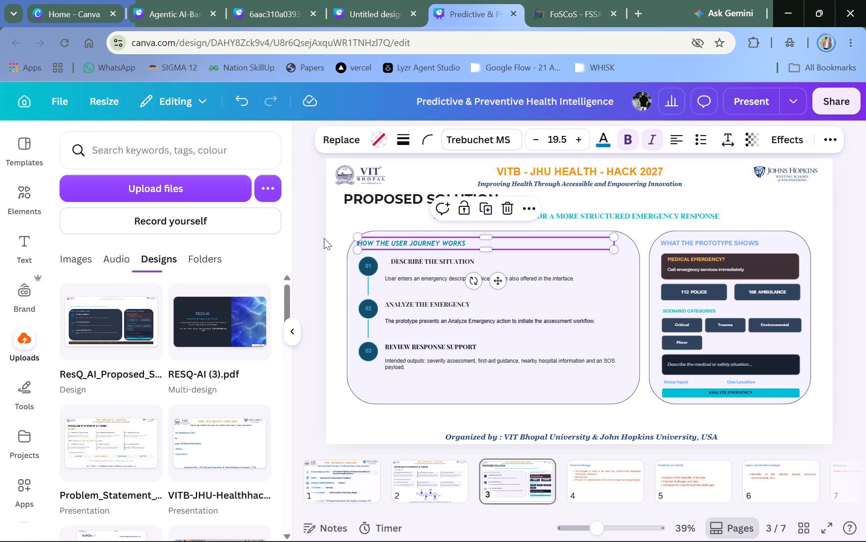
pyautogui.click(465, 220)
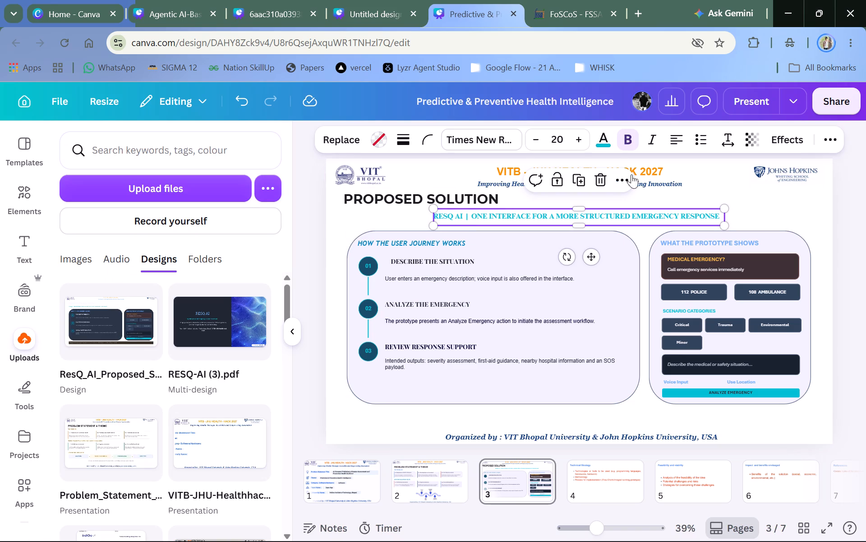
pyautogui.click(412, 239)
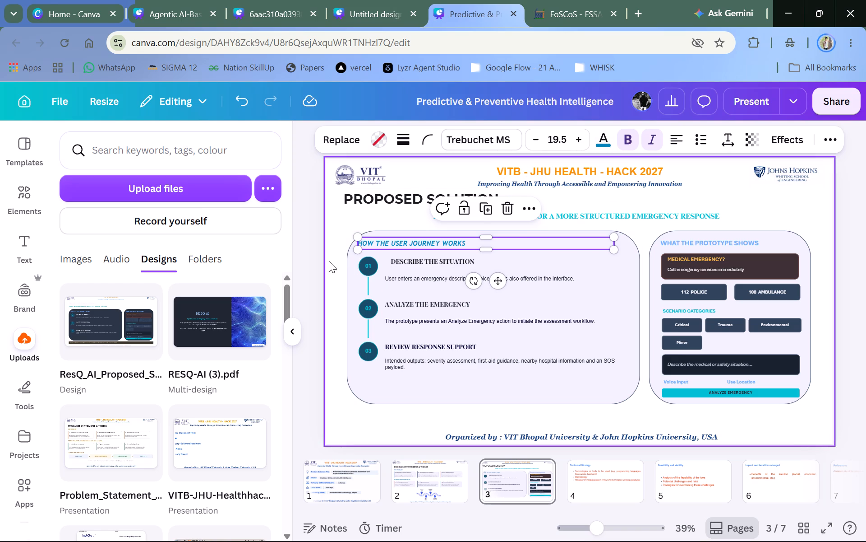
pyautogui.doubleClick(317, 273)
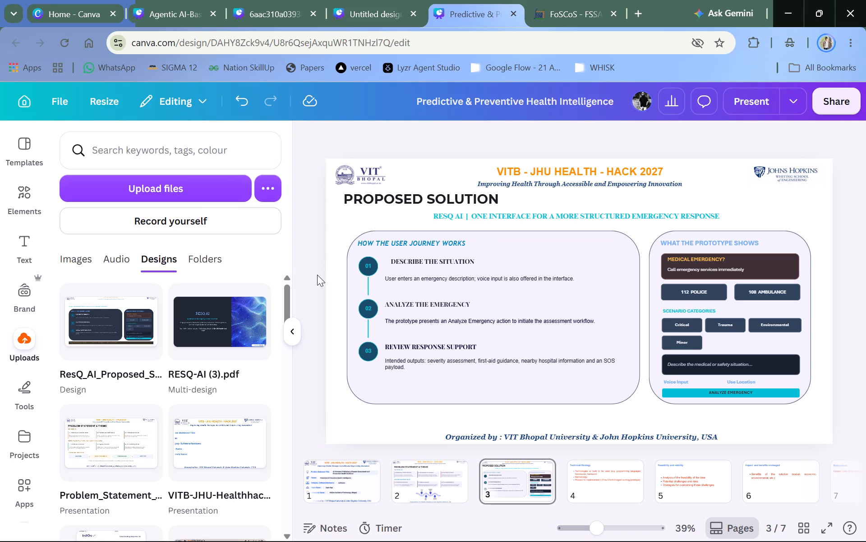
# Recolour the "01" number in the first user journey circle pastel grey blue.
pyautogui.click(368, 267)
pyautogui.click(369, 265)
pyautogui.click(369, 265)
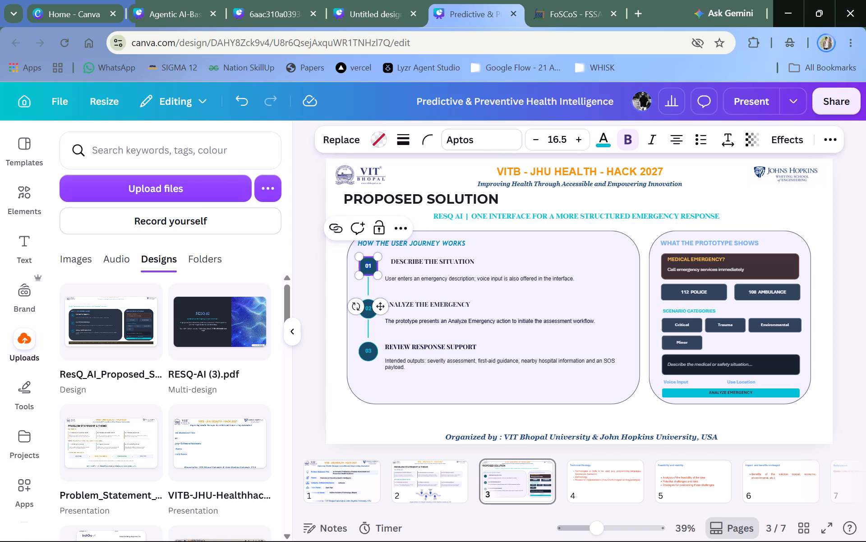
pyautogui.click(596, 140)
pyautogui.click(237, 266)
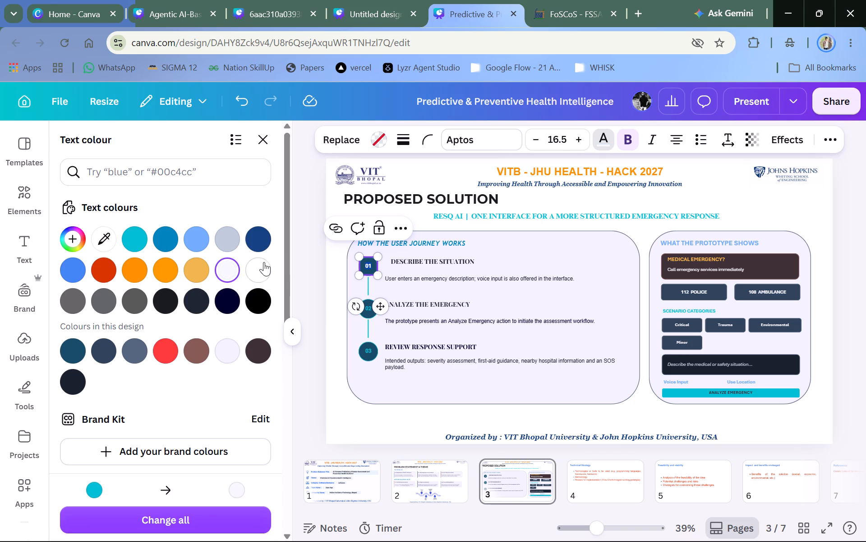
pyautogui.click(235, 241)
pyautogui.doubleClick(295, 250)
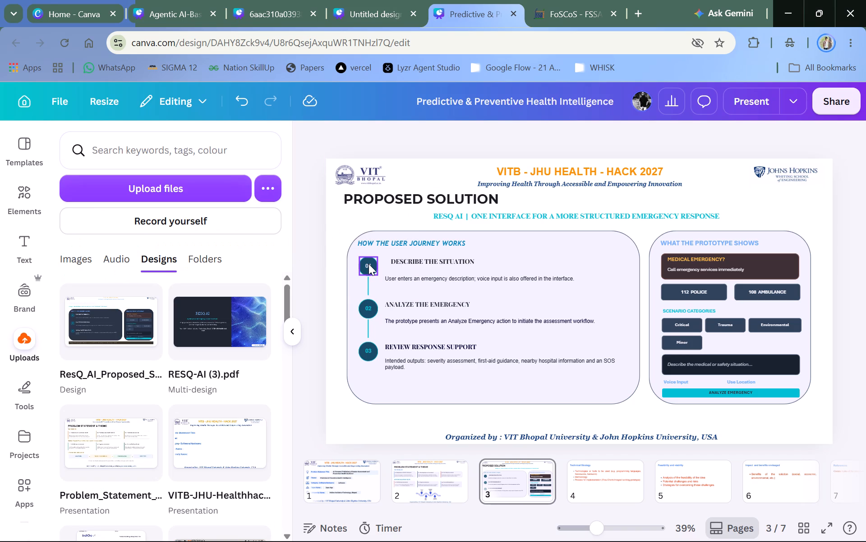
# Recolour the "01" number in the first user journey circle white (#fefefe).
pyautogui.doubleClick(369, 264)
pyautogui.click(367, 263)
pyautogui.doubleClick(367, 263)
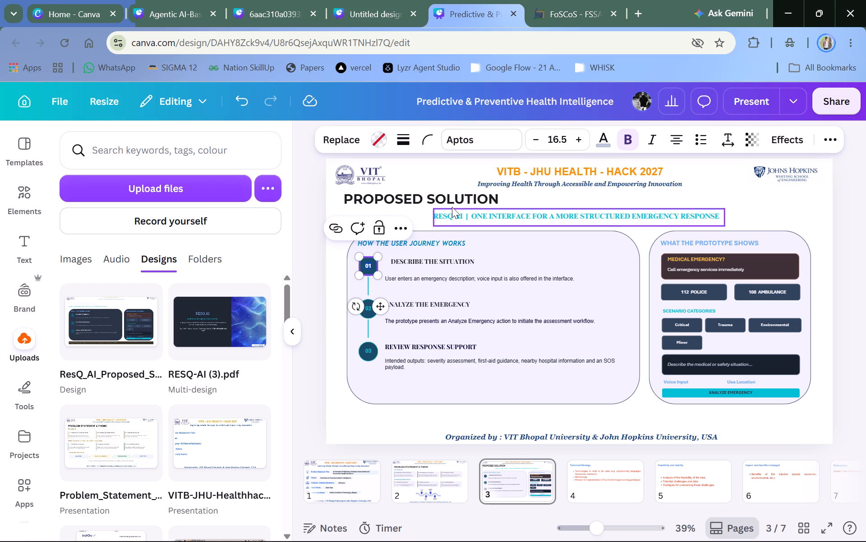
pyautogui.click(600, 142)
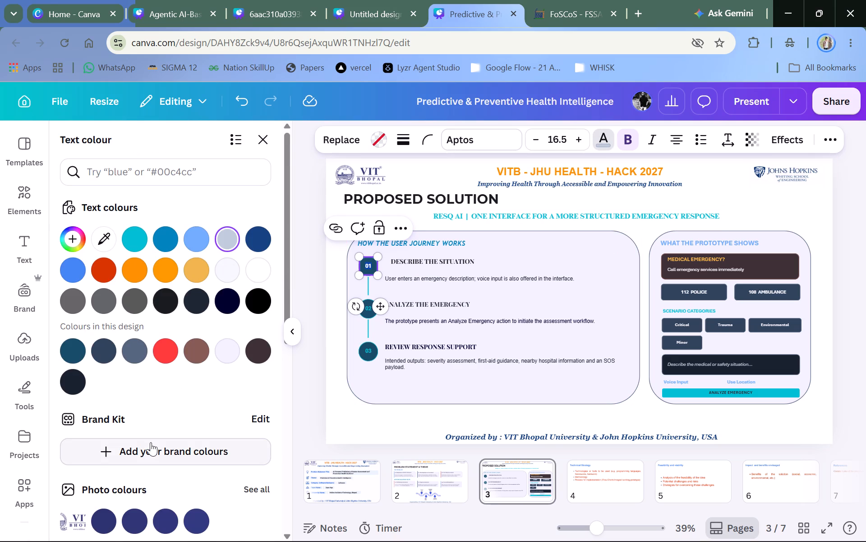
pyautogui.scroll(-4, 151, 442)
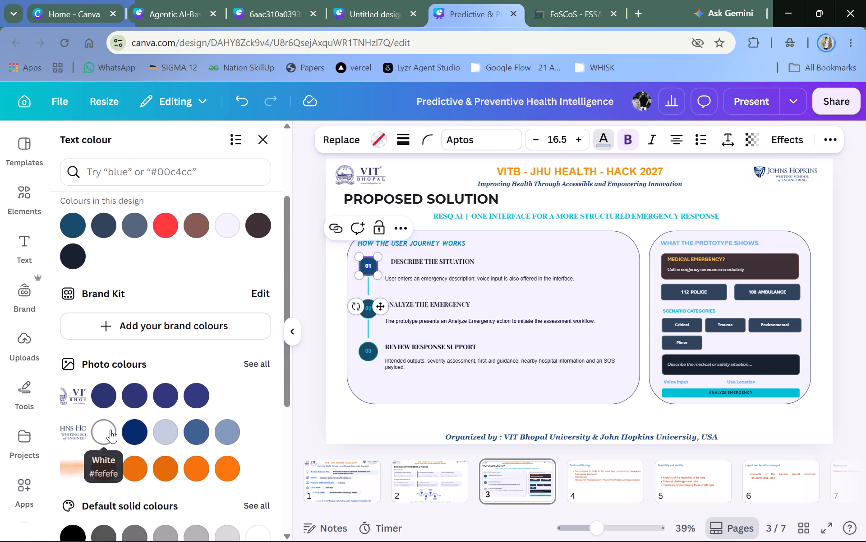
pyautogui.click(111, 430)
pyautogui.doubleClick(306, 289)
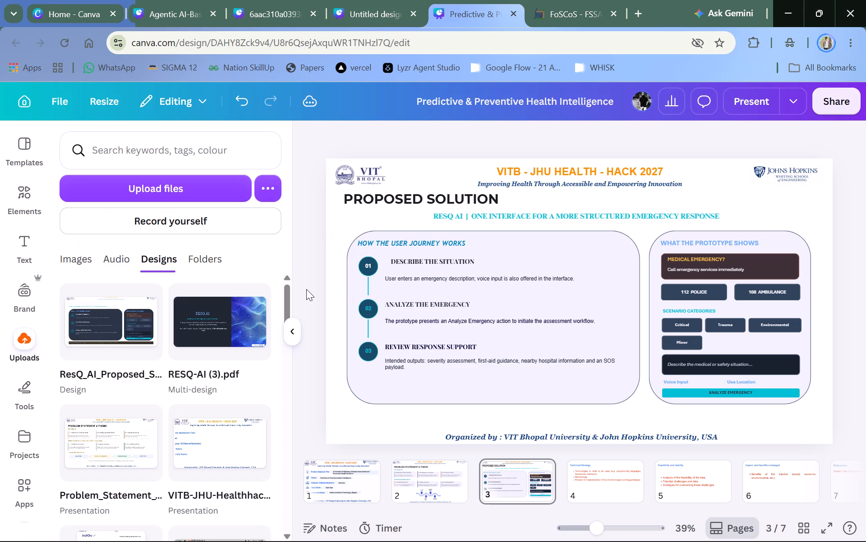
# Recolour the "02" number in the second user journey circle white.
pyautogui.doubleClick(366, 305)
pyautogui.click(366, 305)
pyautogui.click(366, 305)
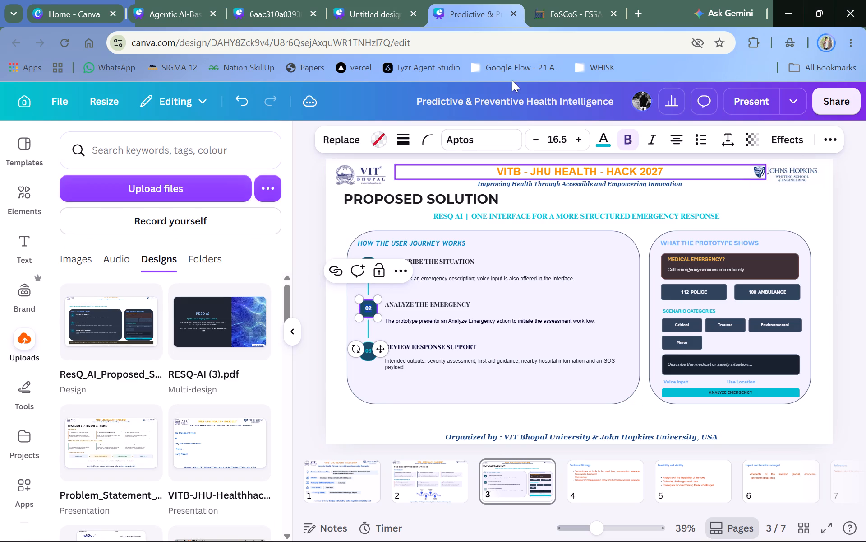
pyautogui.click(599, 147)
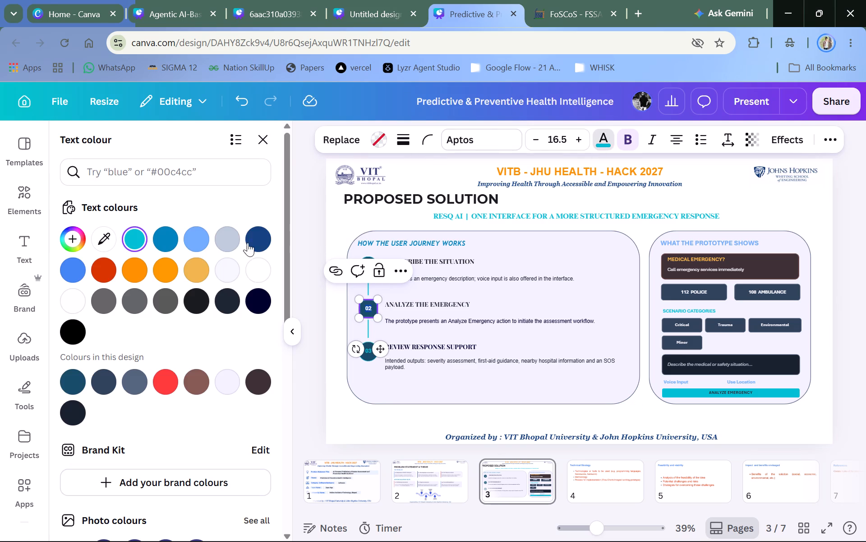
pyautogui.click(261, 262)
pyautogui.click(309, 251)
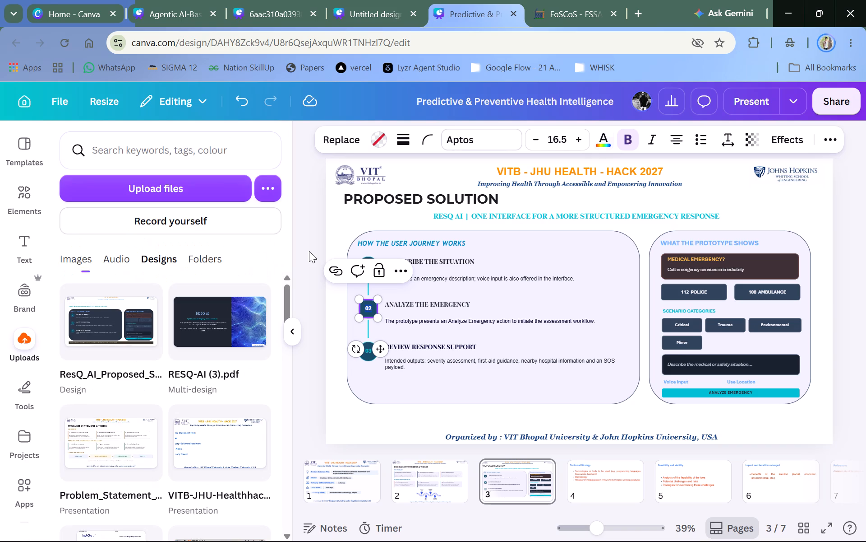
pyautogui.click(309, 251)
# Check which text colour the "01" number in the first user journey circle uses.
pyautogui.doubleClick(369, 260)
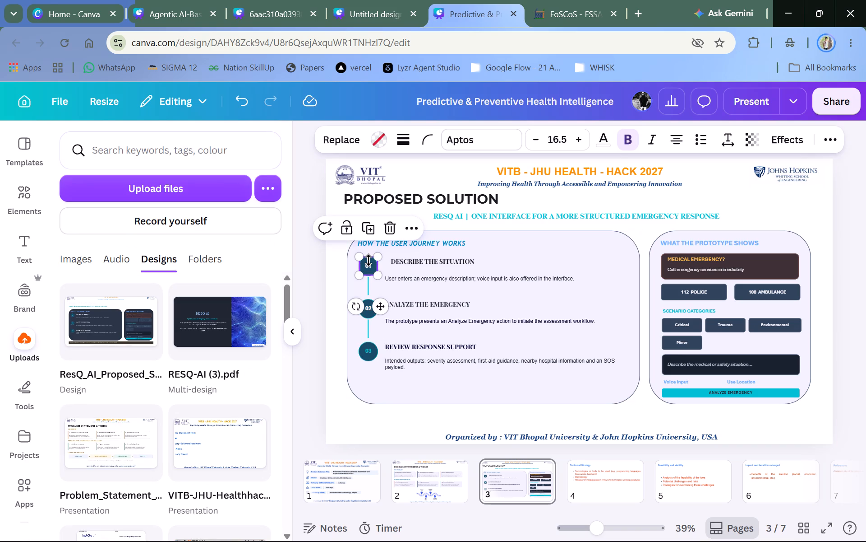
pyautogui.tripleClick(370, 263)
pyautogui.doubleClick(370, 263)
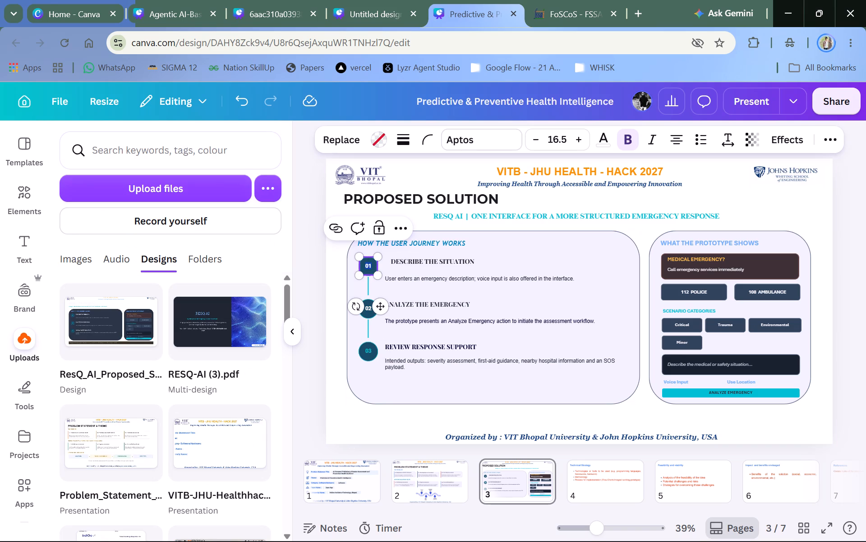
pyautogui.doubleClick(370, 263)
pyautogui.tripleClick(370, 263)
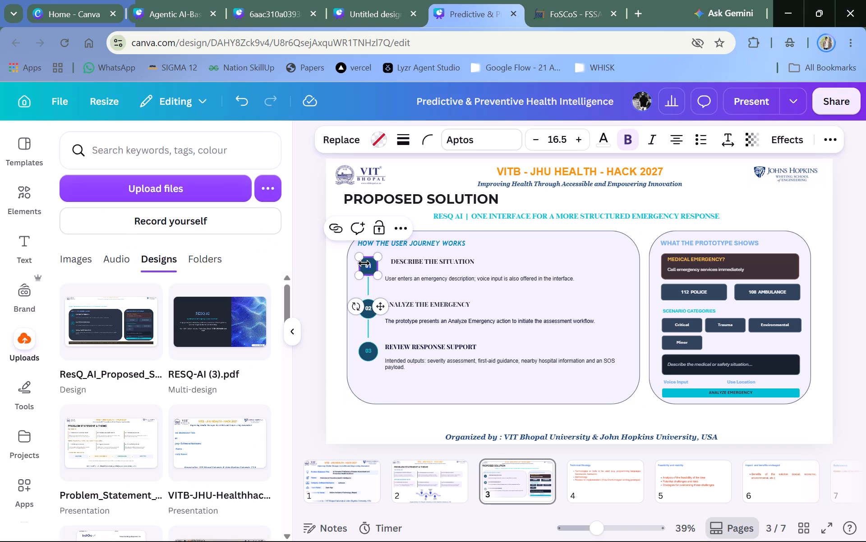
pyautogui.doubleClick(368, 264)
pyautogui.doubleClick(368, 264)
pyautogui.moveTo(368, 264); pyautogui.dragTo(363, 268)
pyautogui.click(595, 141)
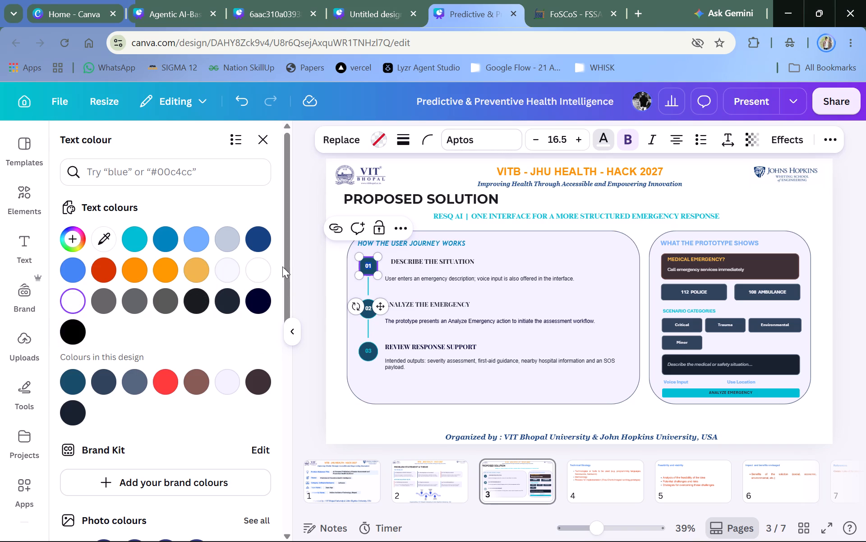
pyautogui.tripleClick(310, 259)
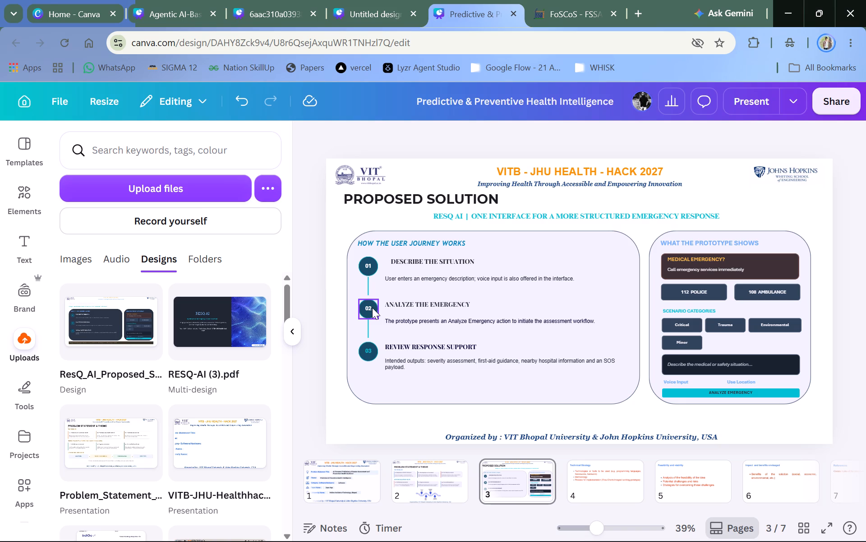
# Recolour the "02" number in the second user journey circle to #FEFEFE white, matching the "01" number.
pyautogui.doubleClick(372, 308)
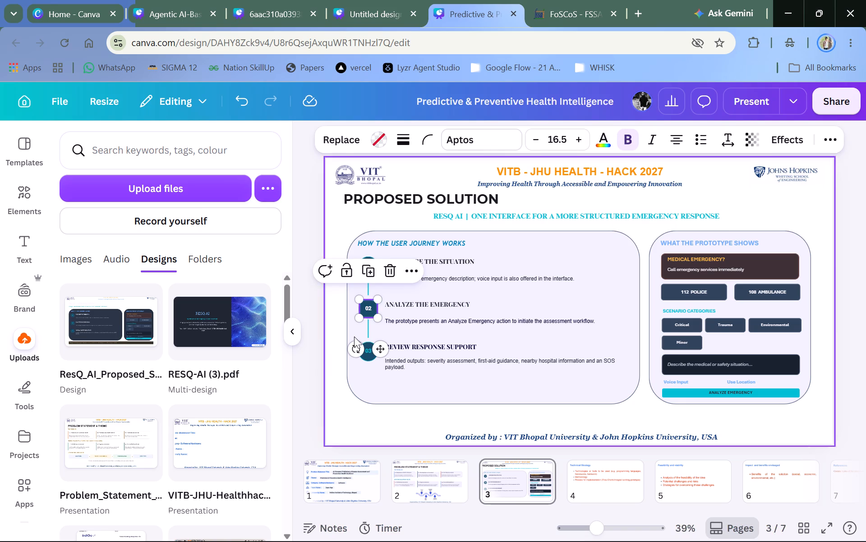
pyautogui.doubleClick(366, 308)
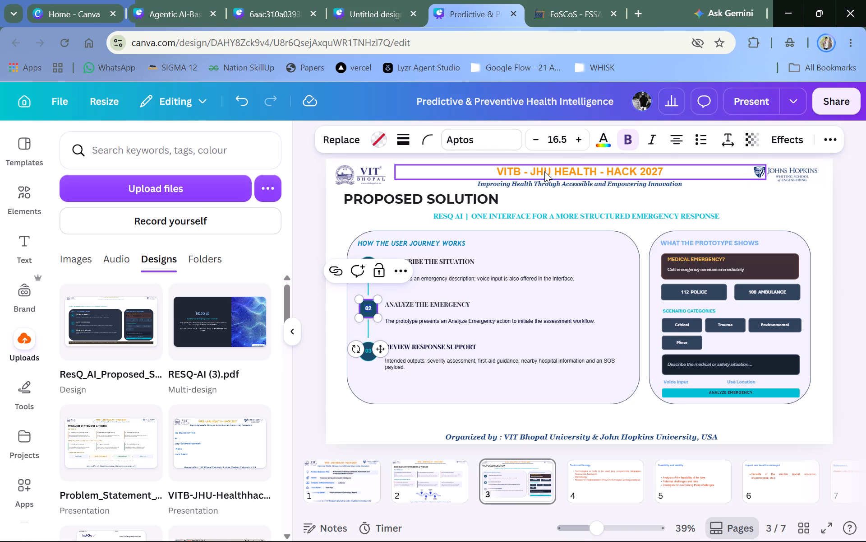
pyautogui.click(329, 329)
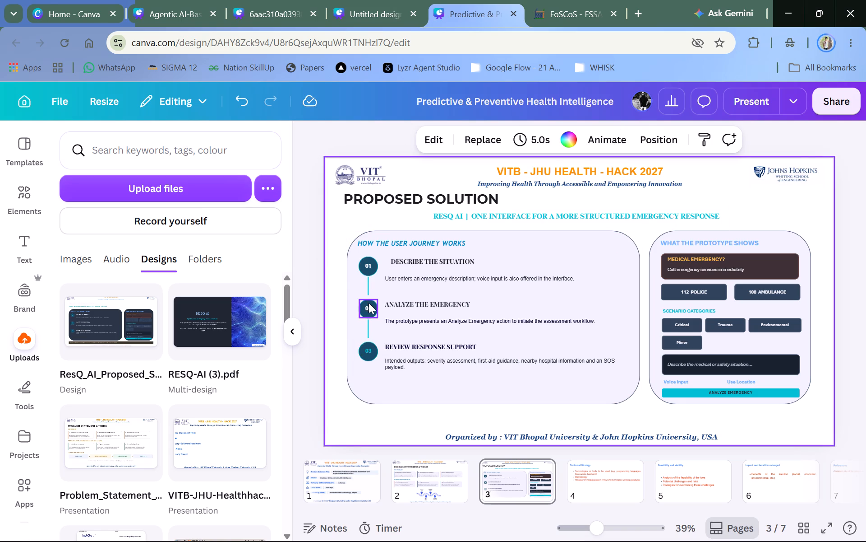
pyautogui.tripleClick(369, 305)
pyautogui.click(369, 305)
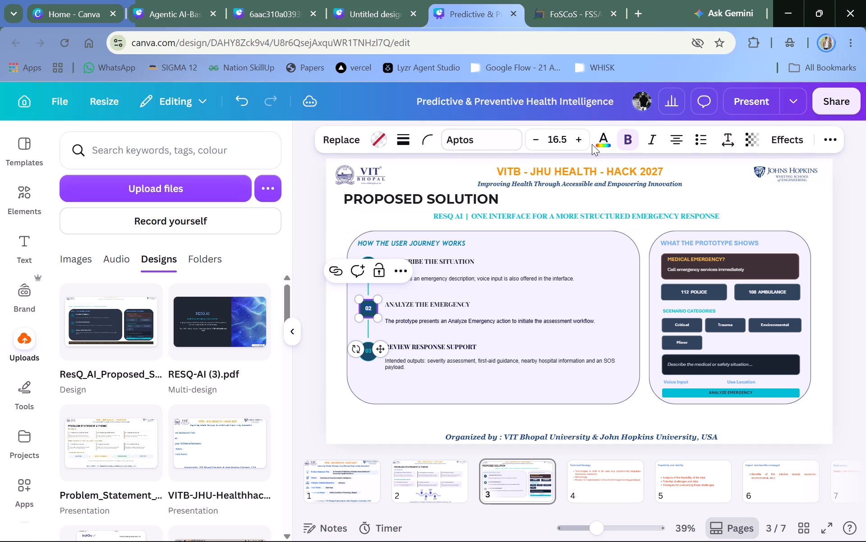
pyautogui.click(596, 143)
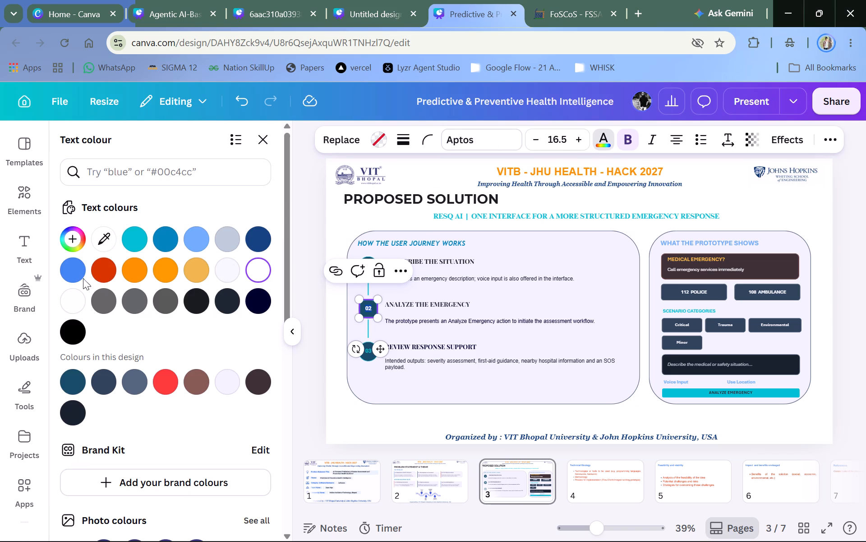
pyautogui.doubleClick(80, 292)
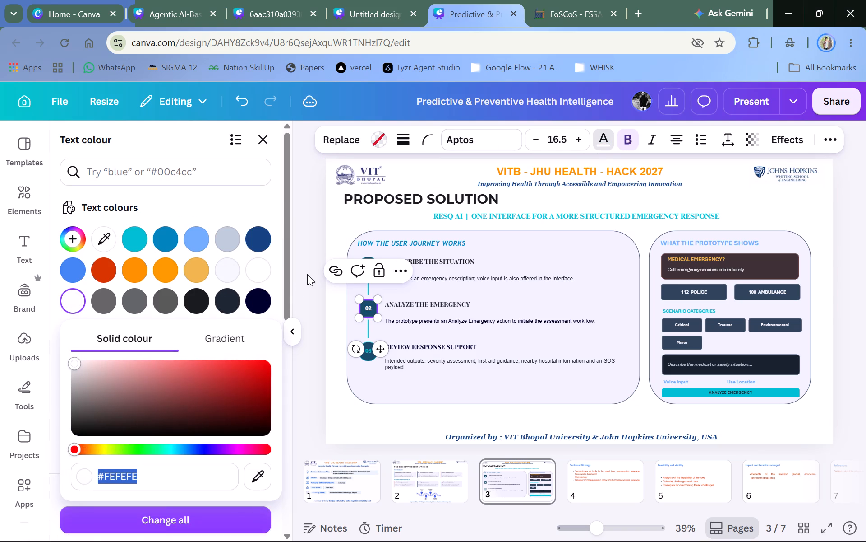
pyautogui.doubleClick(307, 274)
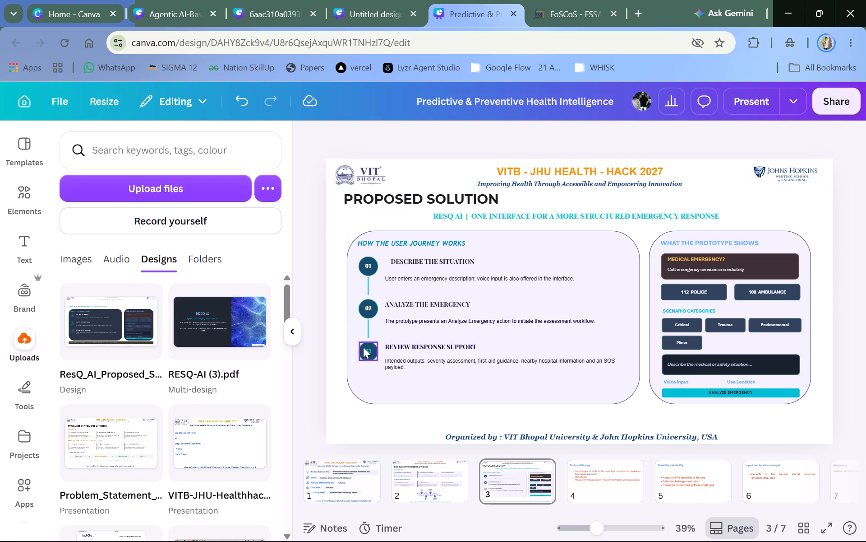
# Recolour the "03" number in the third user journey circle with the same off-white (#FEFEFE).
pyautogui.doubleClick(365, 347)
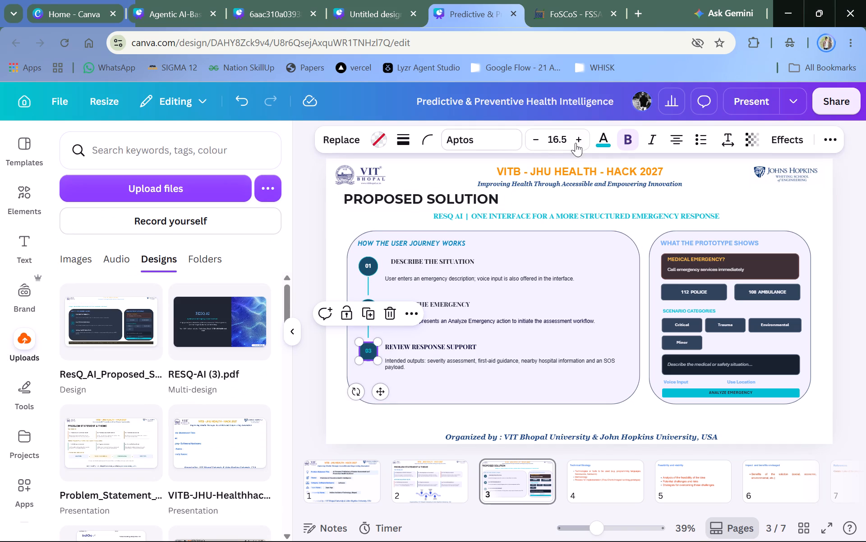
pyautogui.click(596, 140)
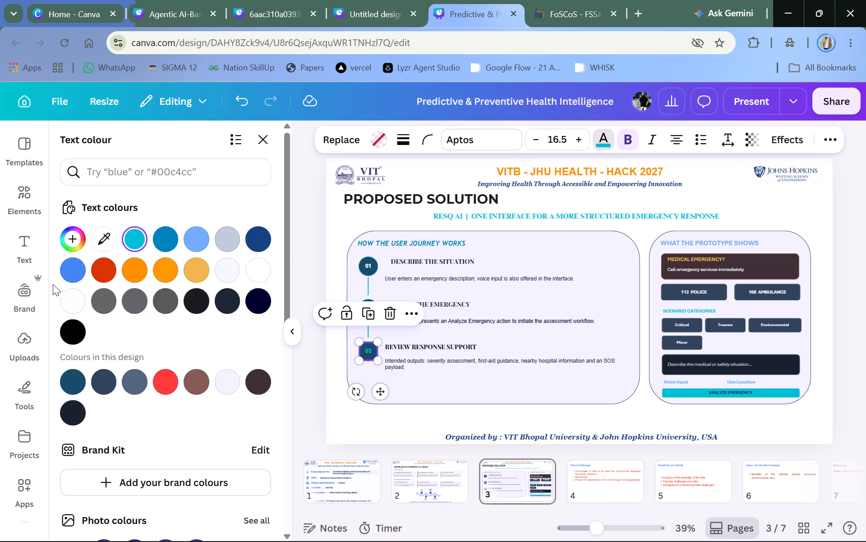
pyautogui.click(74, 296)
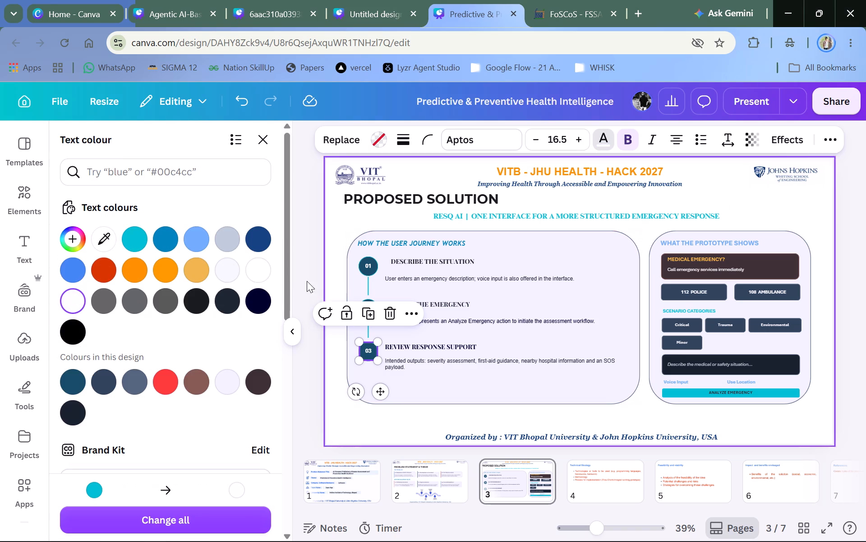
pyautogui.doubleClick(304, 278)
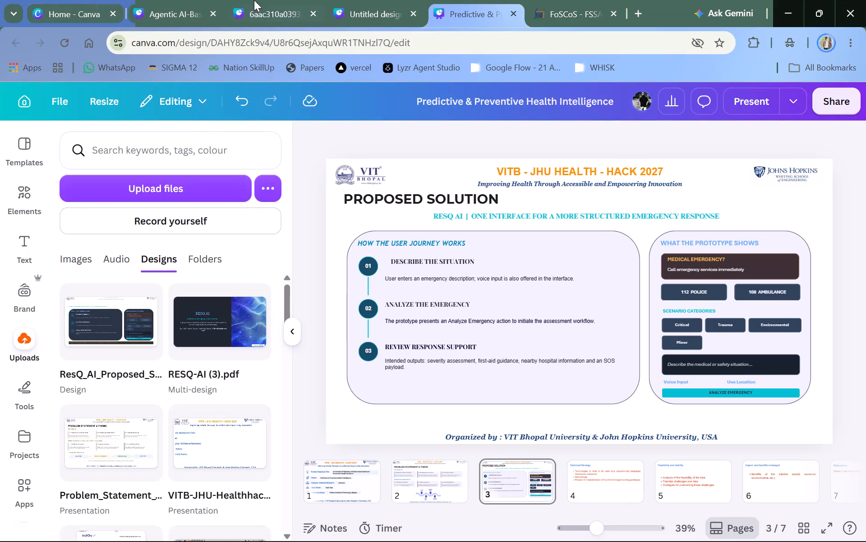
pyautogui.click(166, 0)
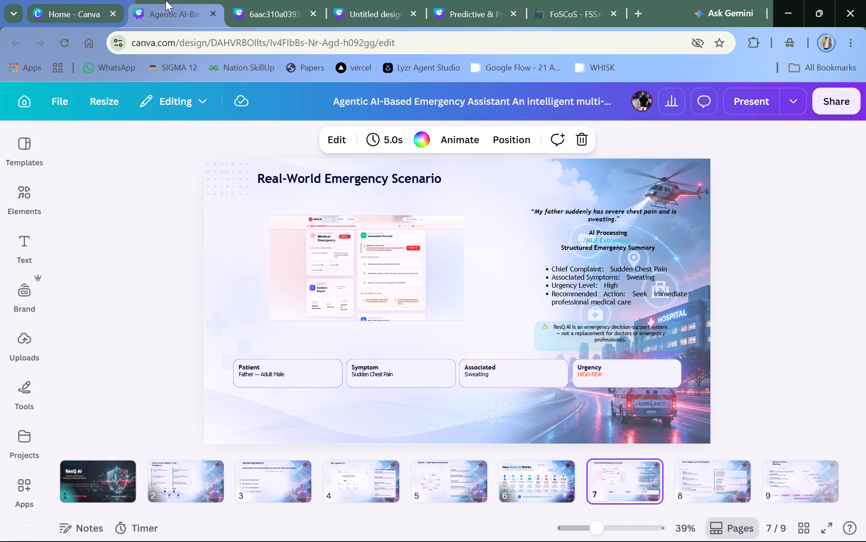
pyautogui.doubleClick(469, 0)
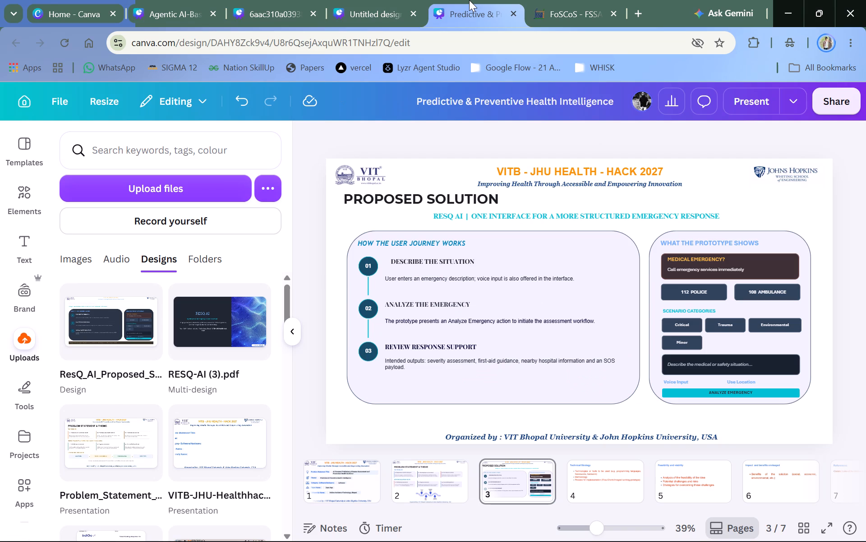
pyautogui.click(203, 0)
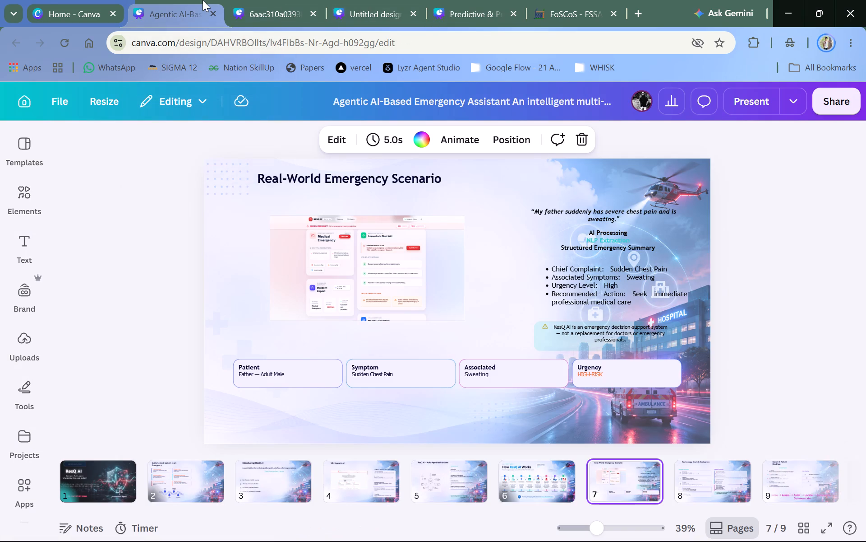
pyautogui.click(359, 476)
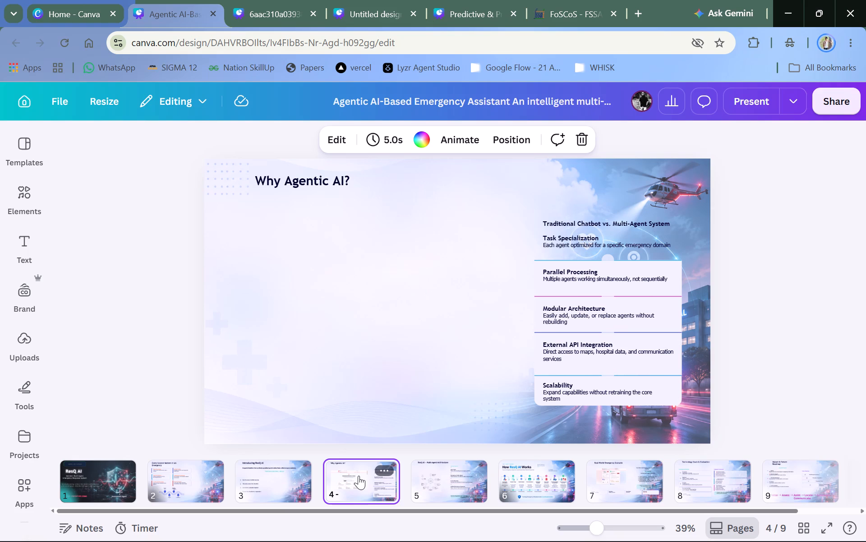
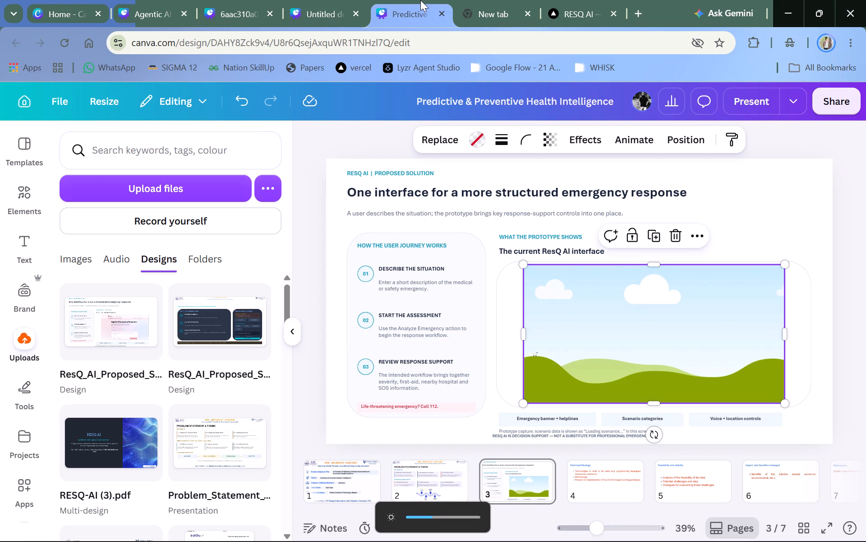
pyautogui.click(709, 315)
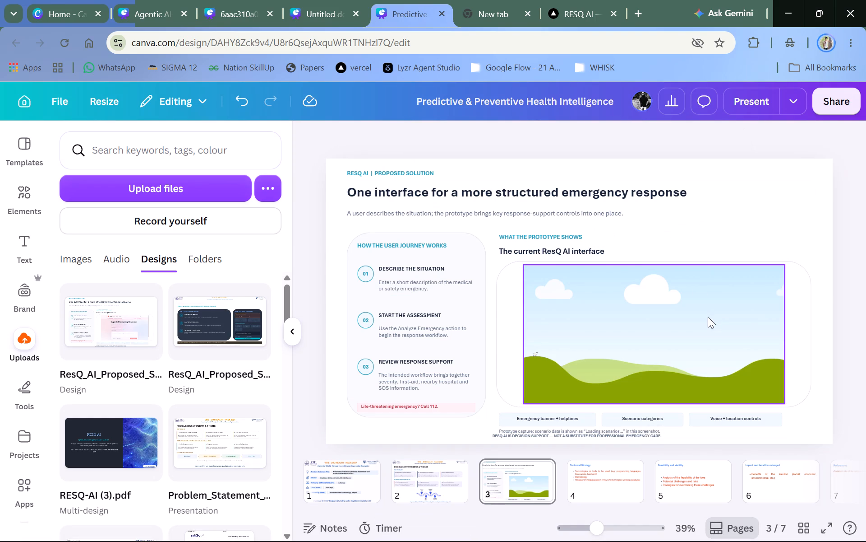
pyautogui.hotkey('ctrl', 'v')
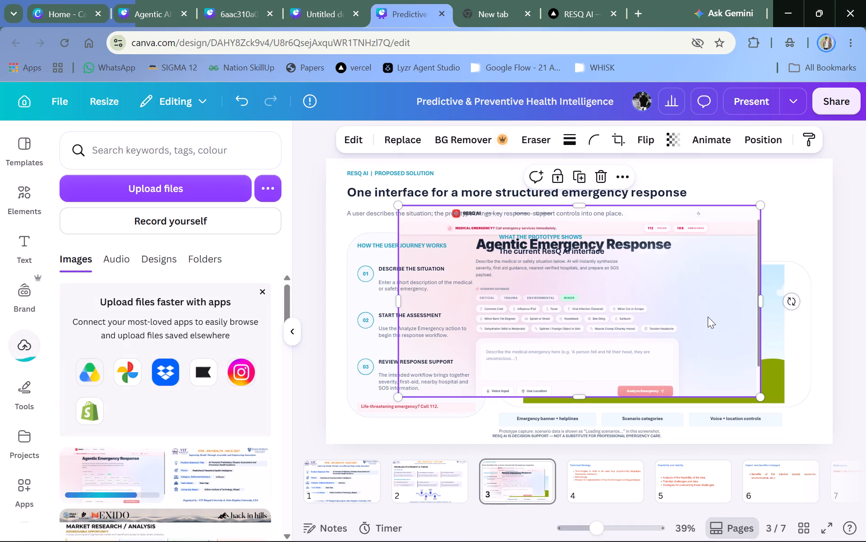
pyautogui.click(588, 318)
pyautogui.moveTo(588, 318); pyautogui.dragTo(667, 369)
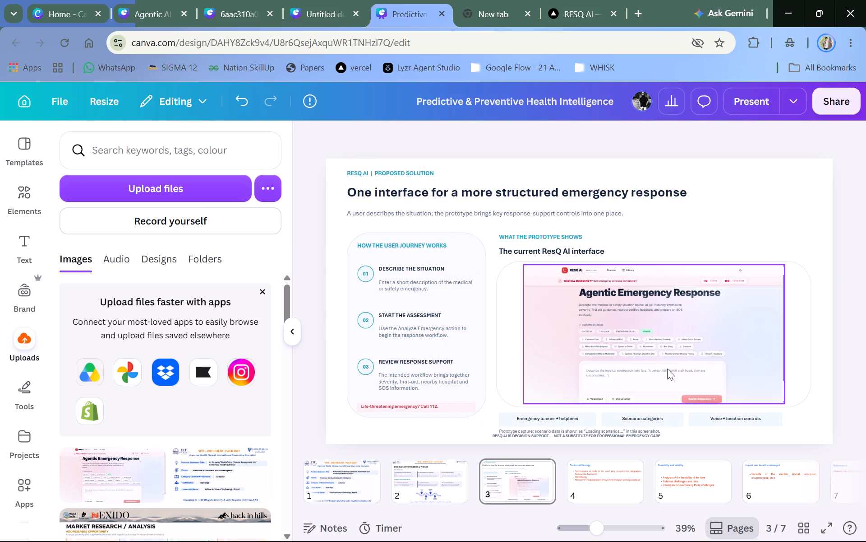
# Adjust the width of the framed interface screenshot, leaving it slightly narrower than before.
pyautogui.click(783, 345)
pyautogui.doubleClick(783, 331)
pyautogui.moveTo(786, 331); pyautogui.dragTo(795, 330)
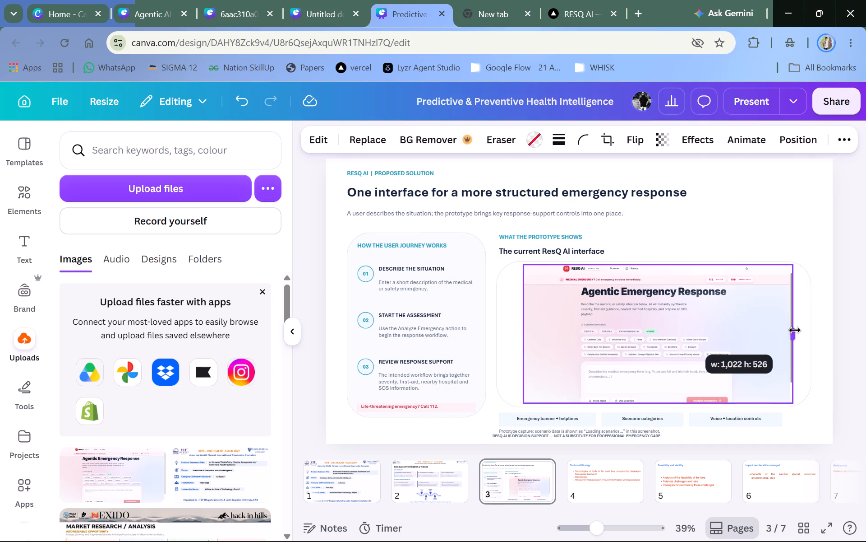
pyautogui.moveTo(795, 330); pyautogui.dragTo(785, 337)
pyautogui.click(785, 337)
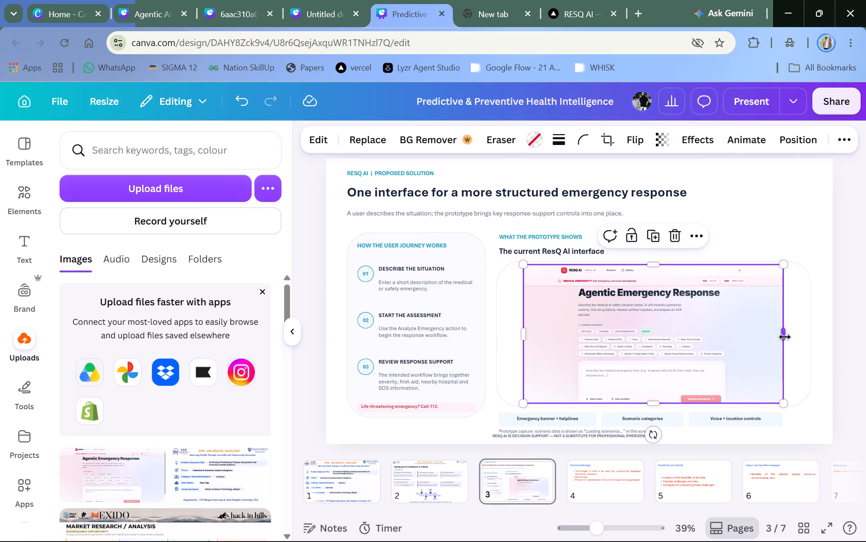
# Delete the RESQ AI screenshot from its frame on page 3, keeping the empty frame in place.
pyautogui.click(670, 235)
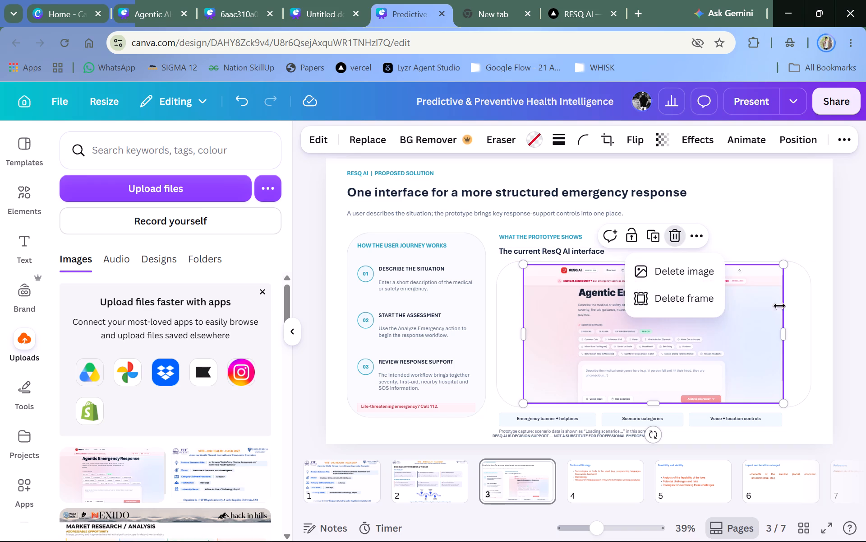
pyautogui.click(677, 272)
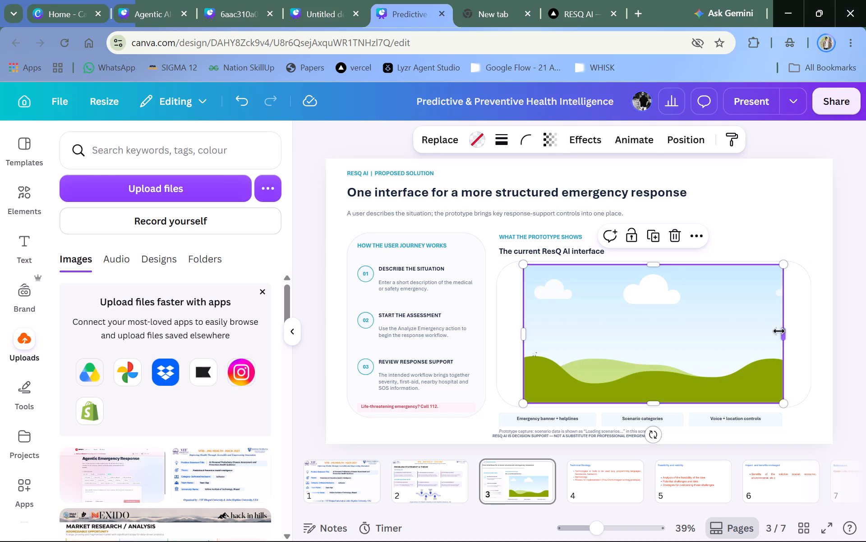
# Widen the empty frame by extending its right side toward the edge of the rounded card behind it.
pyautogui.moveTo(781, 332); pyautogui.dragTo(785, 331)
pyautogui.click(786, 331)
pyautogui.moveTo(790, 331); pyautogui.dragTo(802, 329)
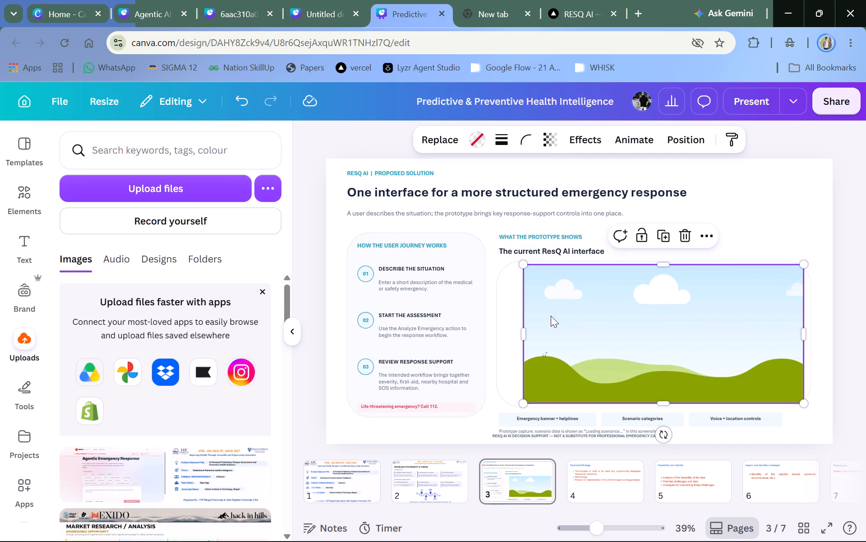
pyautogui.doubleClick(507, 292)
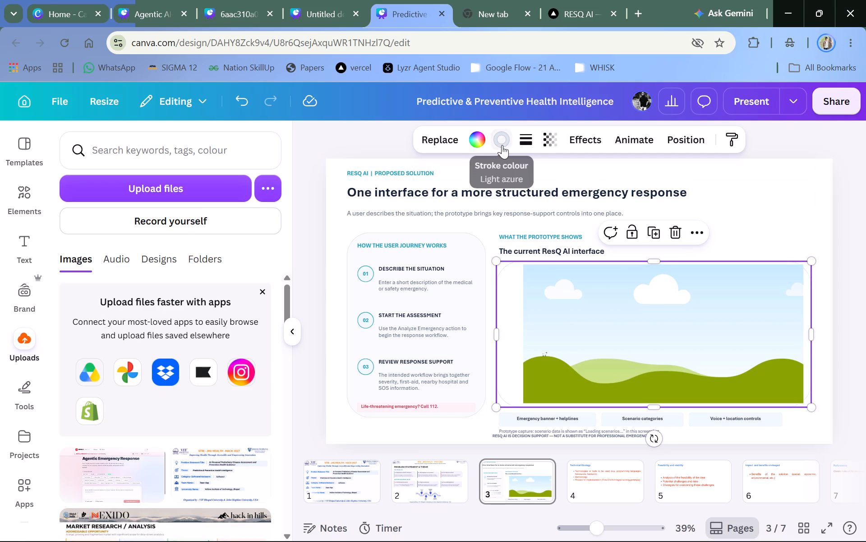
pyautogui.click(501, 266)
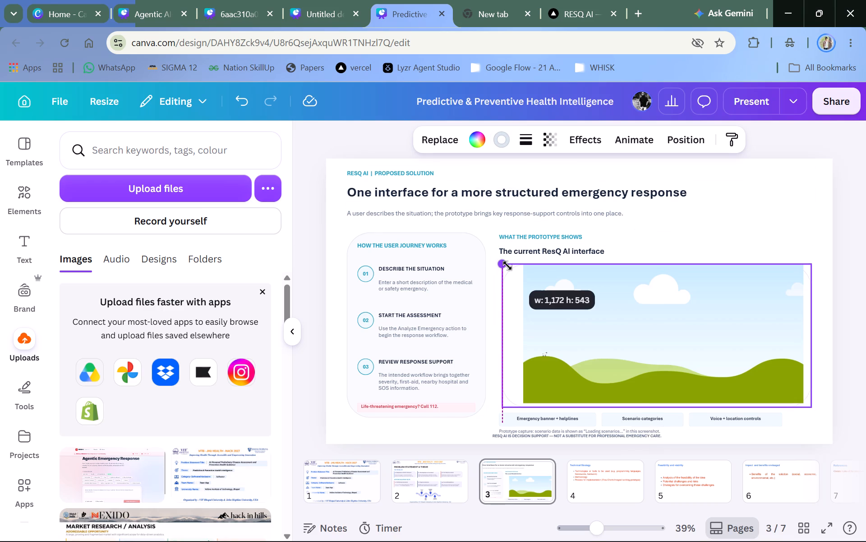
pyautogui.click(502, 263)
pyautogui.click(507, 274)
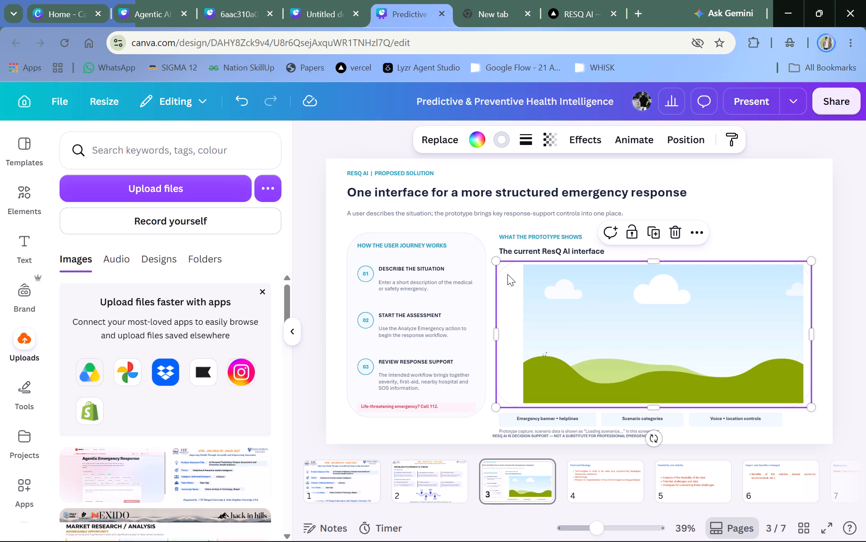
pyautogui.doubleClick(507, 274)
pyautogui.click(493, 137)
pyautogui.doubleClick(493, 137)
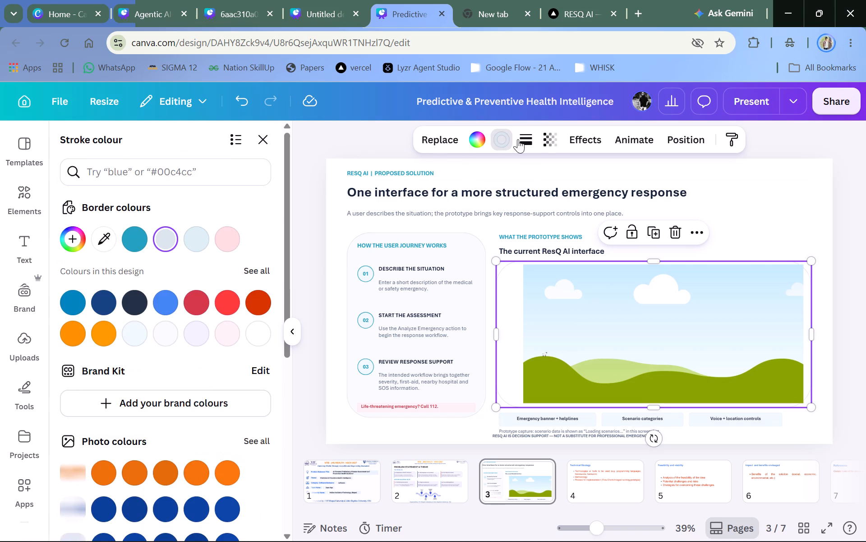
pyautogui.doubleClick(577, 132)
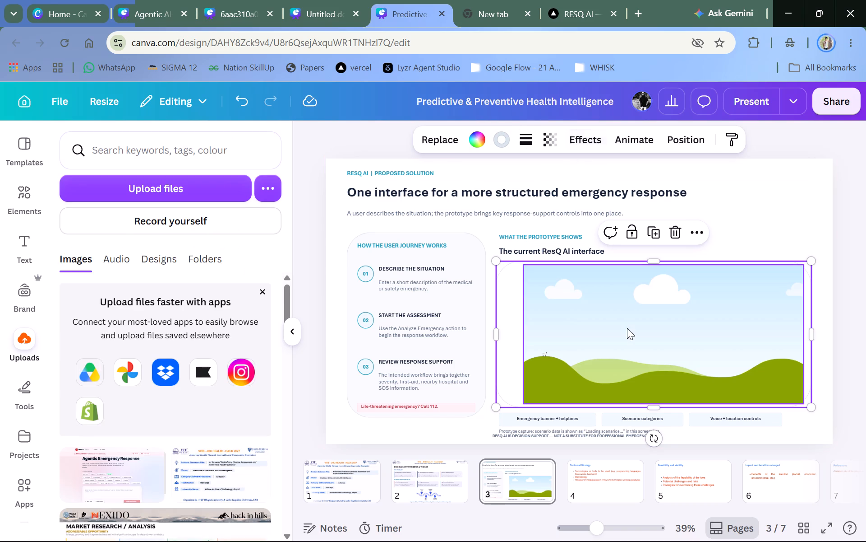
# Set the empty frame's corner rounding to 49.
pyautogui.click(630, 336)
pyautogui.click(519, 137)
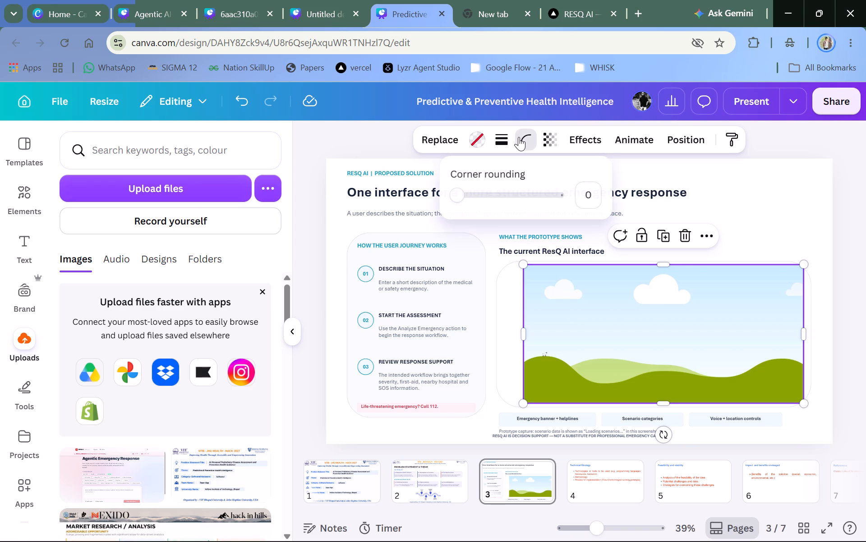
pyautogui.click(507, 193)
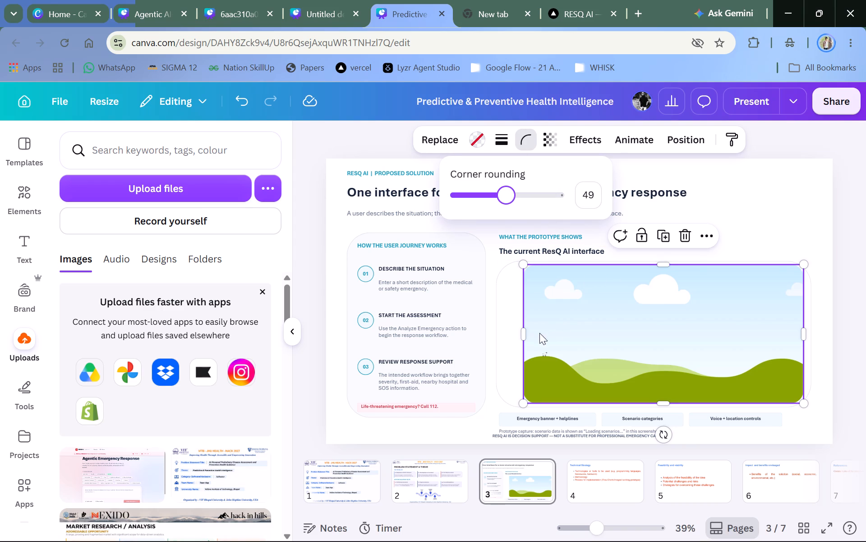
# Stretch the empty frame on both sides to about 1,180 wide, so it nearly spans the rounded card.
pyautogui.moveTo(526, 341); pyautogui.dragTo(506, 351)
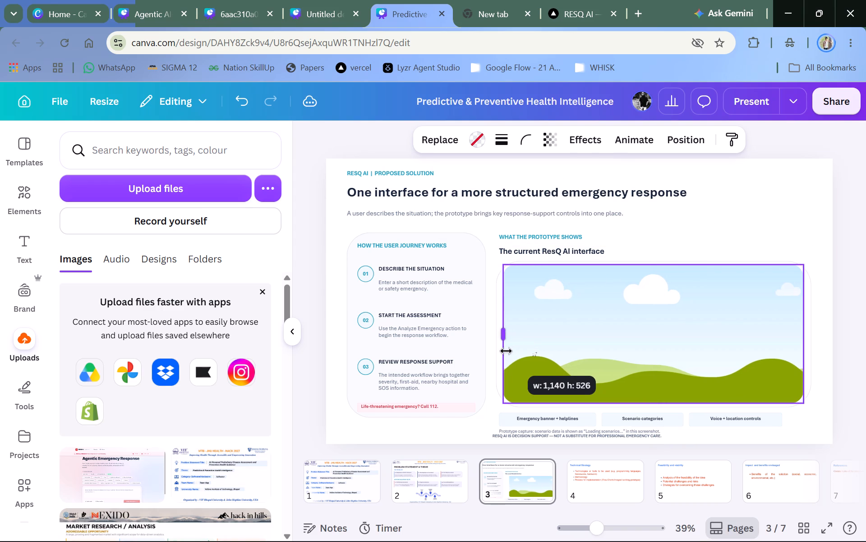
pyautogui.moveTo(506, 351); pyautogui.dragTo(503, 353)
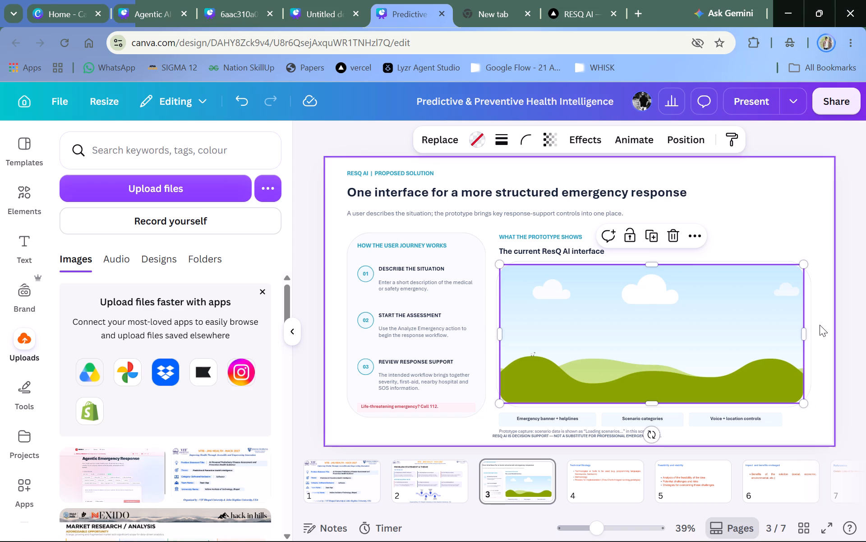
pyautogui.moveTo(803, 335); pyautogui.dragTo(810, 334)
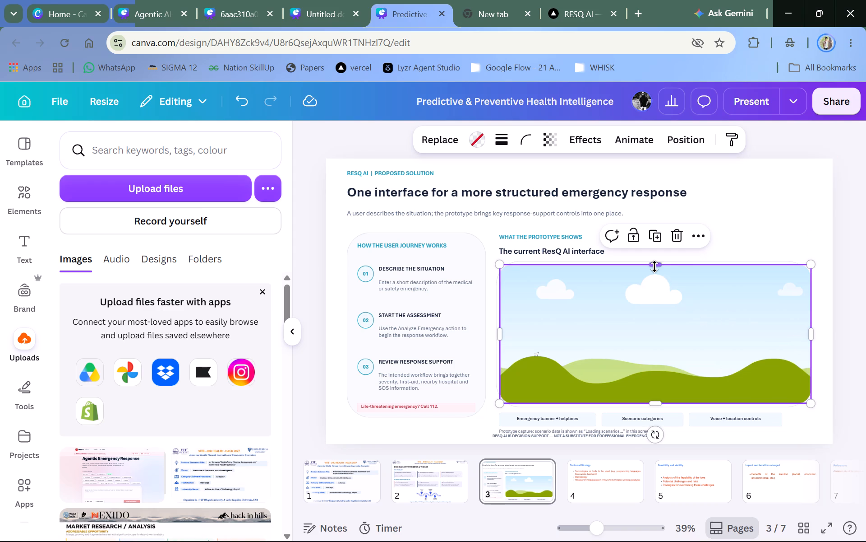
# Extend the empty frame's bottom, top and left edges so that it covers the rounded card behind it.
pyautogui.click(654, 266)
pyautogui.doubleClick(654, 266)
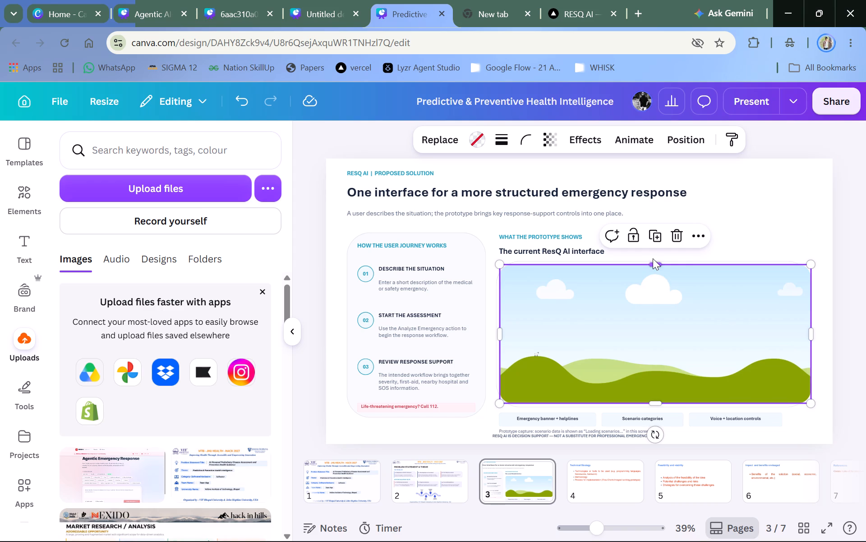
pyautogui.tripleClick(653, 258)
pyautogui.moveTo(653, 262); pyautogui.dragTo(652, 268, button='right')
pyautogui.moveTo(650, 275); pyautogui.dragTo(649, 279, button='right')
pyautogui.moveTo(633, 299); pyautogui.dragTo(624, 313, button='right')
pyautogui.click(594, 319)
pyautogui.click(653, 398)
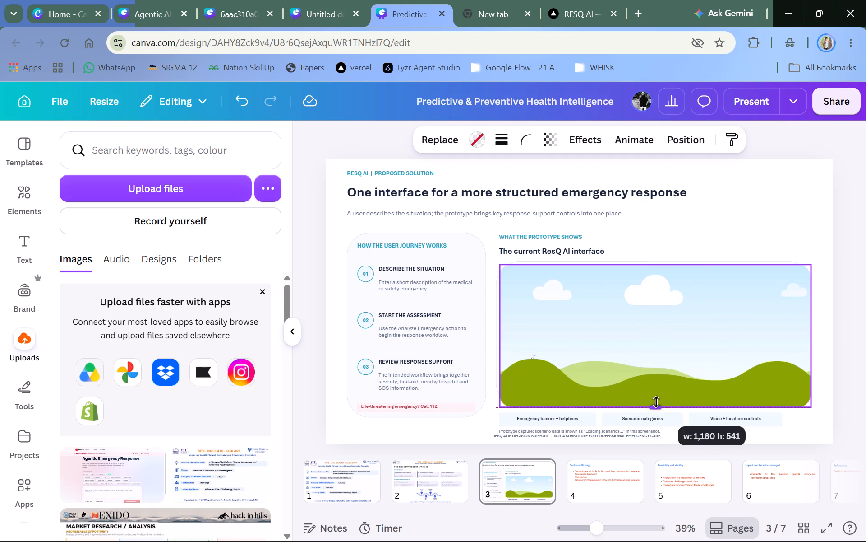
pyautogui.click(656, 401)
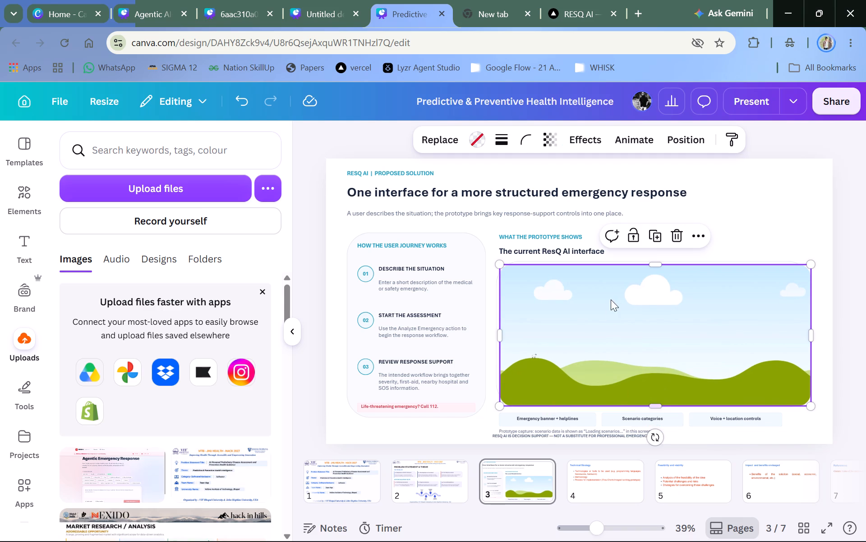
pyautogui.doubleClick(654, 270)
pyautogui.click(654, 270)
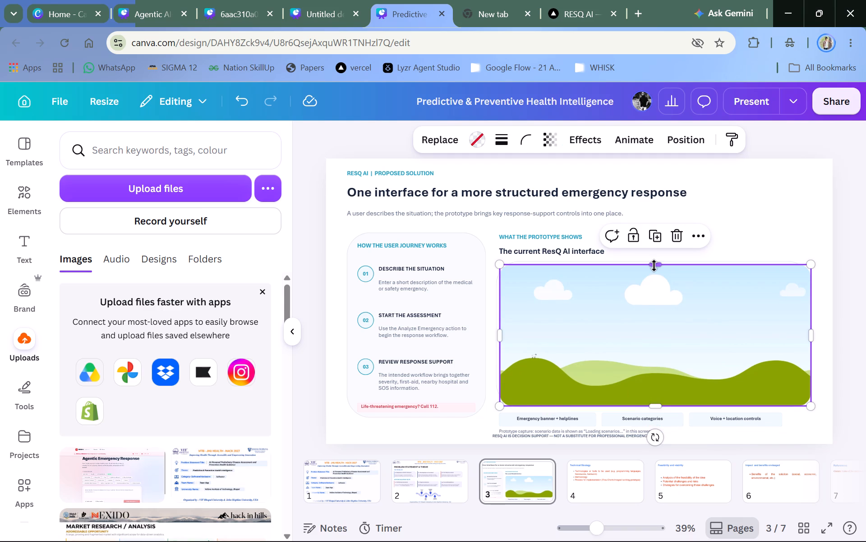
pyautogui.doubleClick(654, 266)
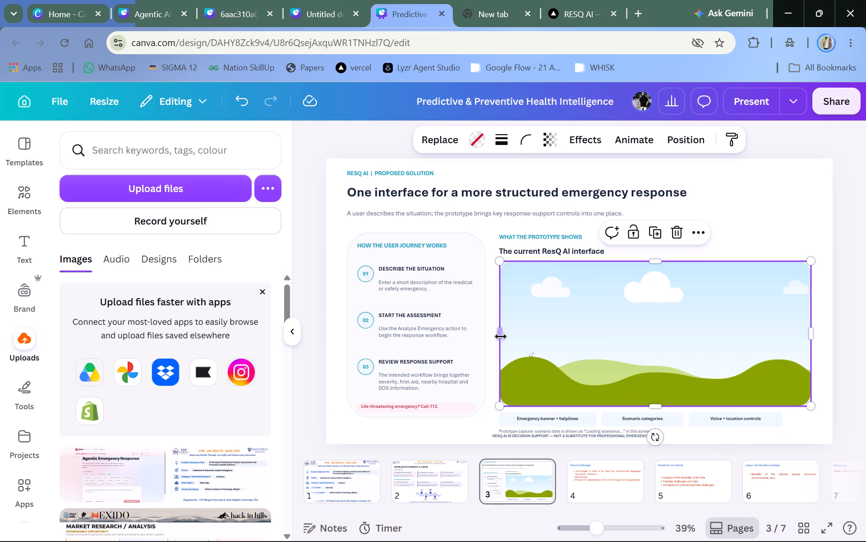
pyautogui.click(501, 336)
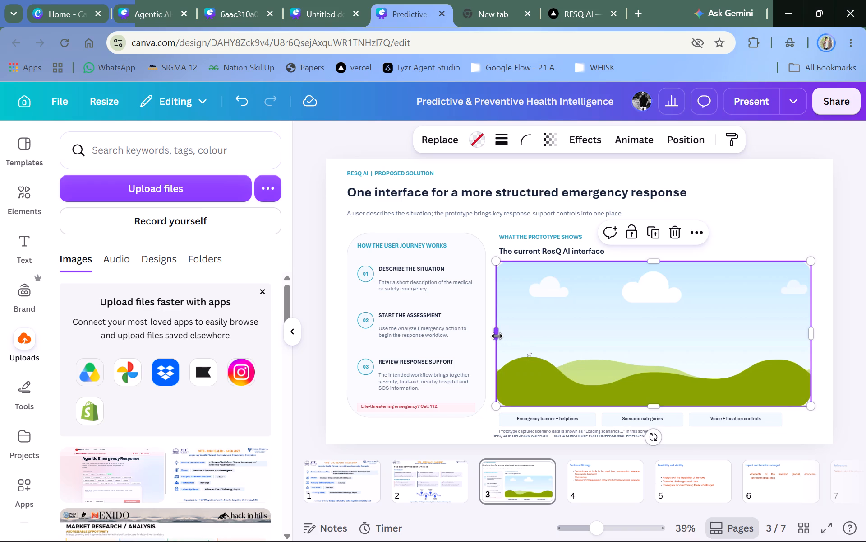
pyautogui.click(323, 146)
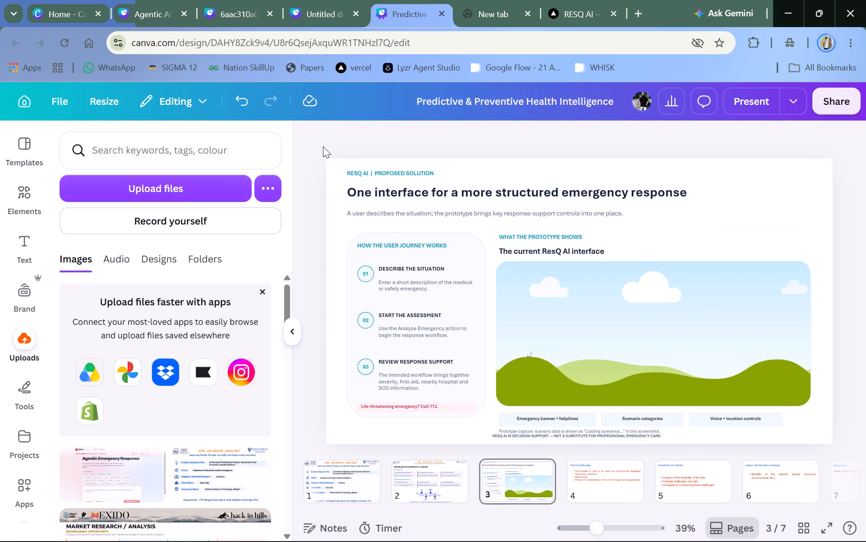
# Paste the RESQ AI screenshot onto page 3 again and place it inside the enlarged rounded frame.
pyautogui.click(557, 317)
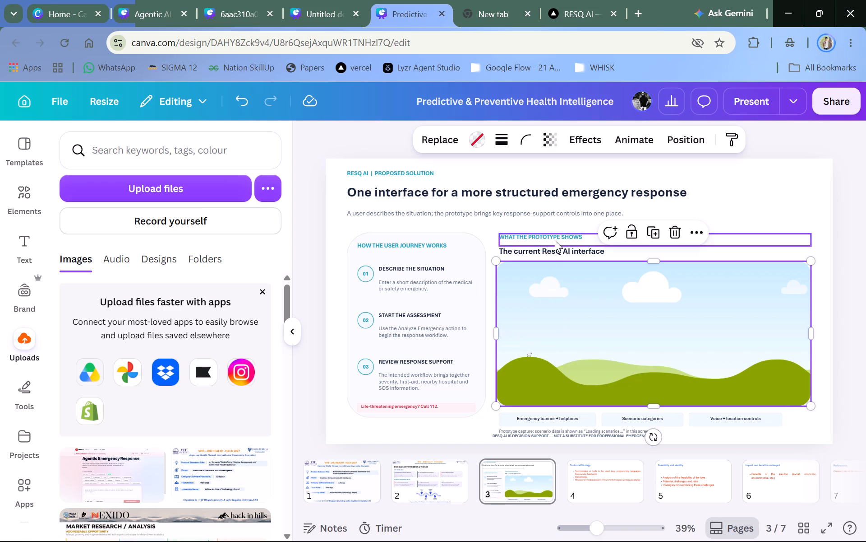
pyautogui.hotkey('ctrl', 'v')
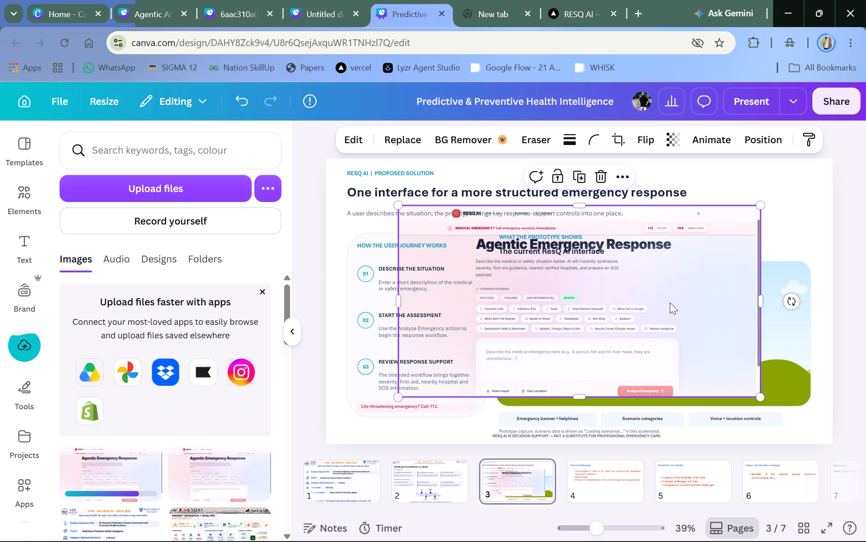
pyautogui.click(670, 303)
pyautogui.moveTo(671, 304); pyautogui.dragTo(698, 313)
pyautogui.click(698, 313)
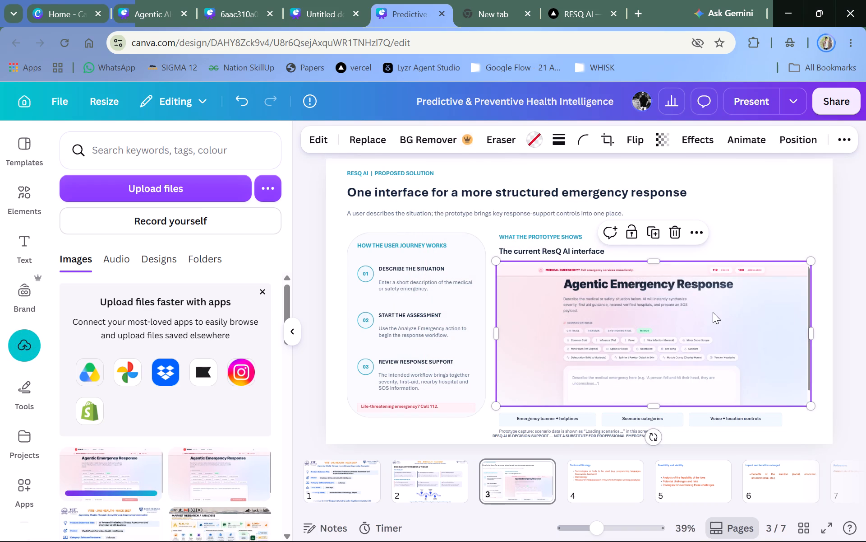
pyautogui.click(299, 244)
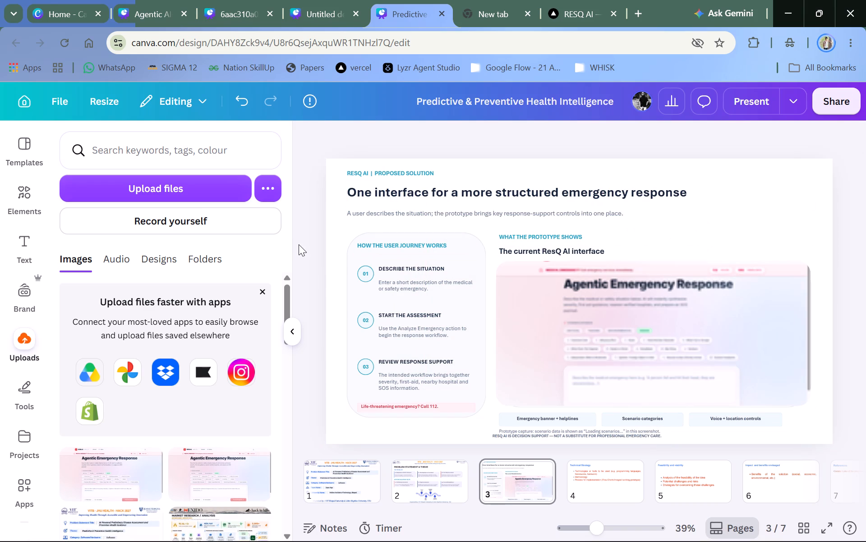
pyautogui.click(706, 330)
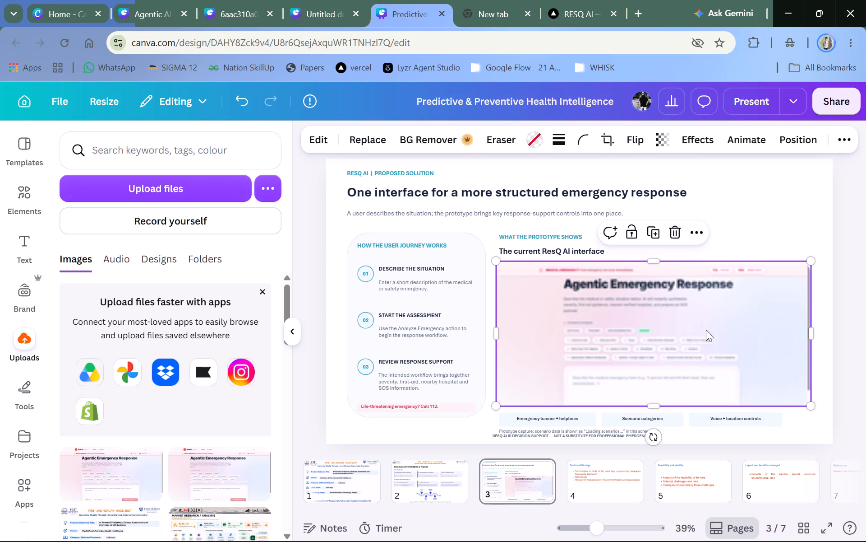
pyautogui.click(317, 267)
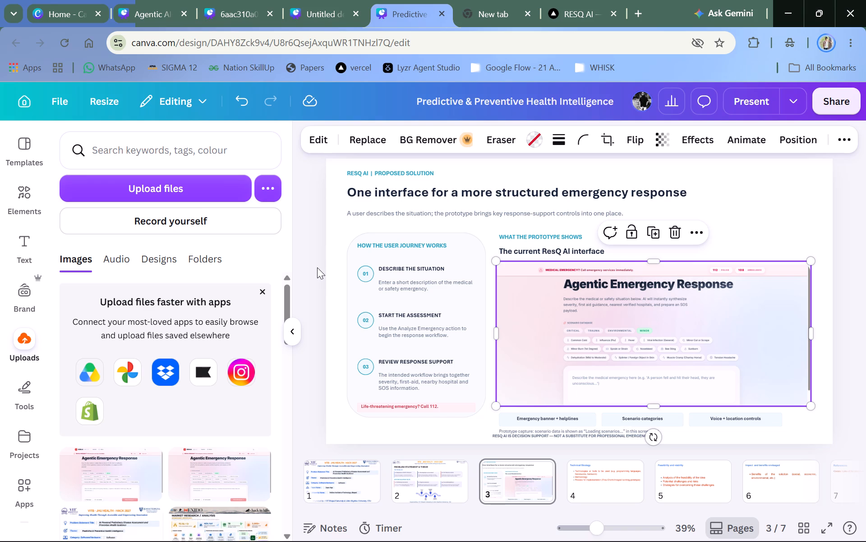
# Delete the two footnotes at the bottom of the slide: the prototype capture note and the RESQ AI decision support disclaimer.
pyautogui.doubleClick(582, 430)
pyautogui.press('BackSpace')
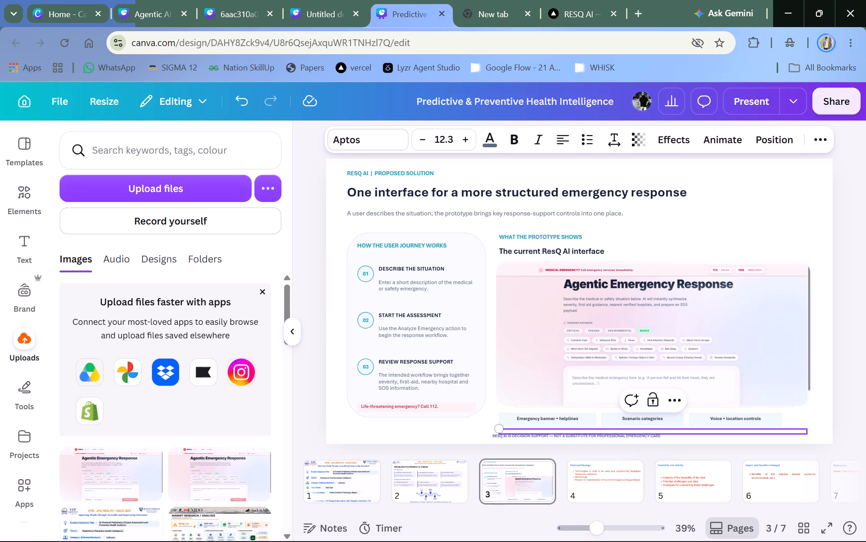
pyautogui.rightClick(593, 446)
pyautogui.moveTo(593, 446); pyautogui.dragTo(593, 444, button='right')
pyautogui.press('BackSpace')
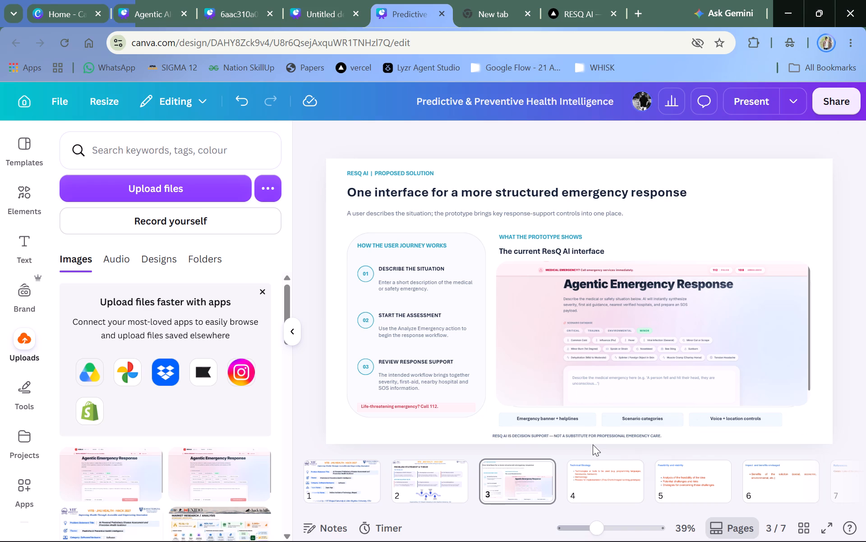
pyautogui.moveTo(593, 444); pyautogui.dragTo(593, 442, button='right')
pyautogui.click(594, 439)
pyautogui.press('BackSpace')
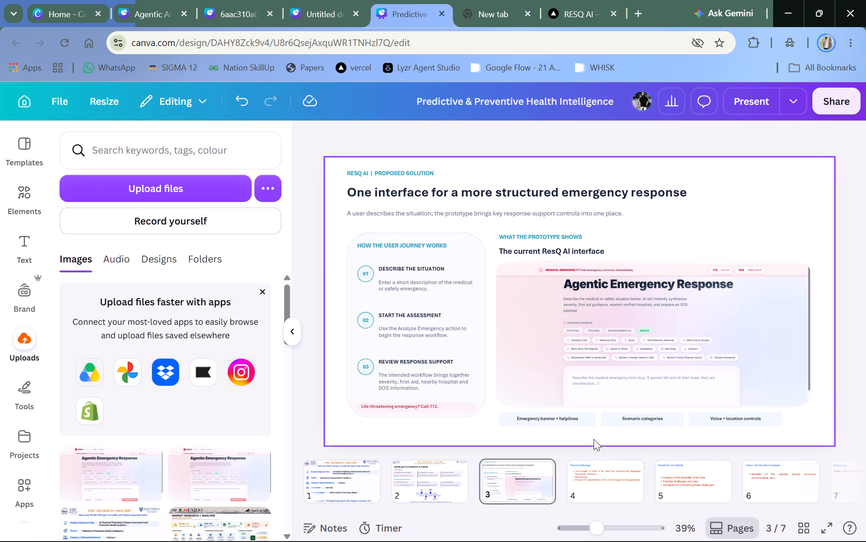
# Delete the "RESQ AI | PROPOSED SOLUTION" label at the top of the slide.
pyautogui.click(418, 170)
pyautogui.press('BackSpace')
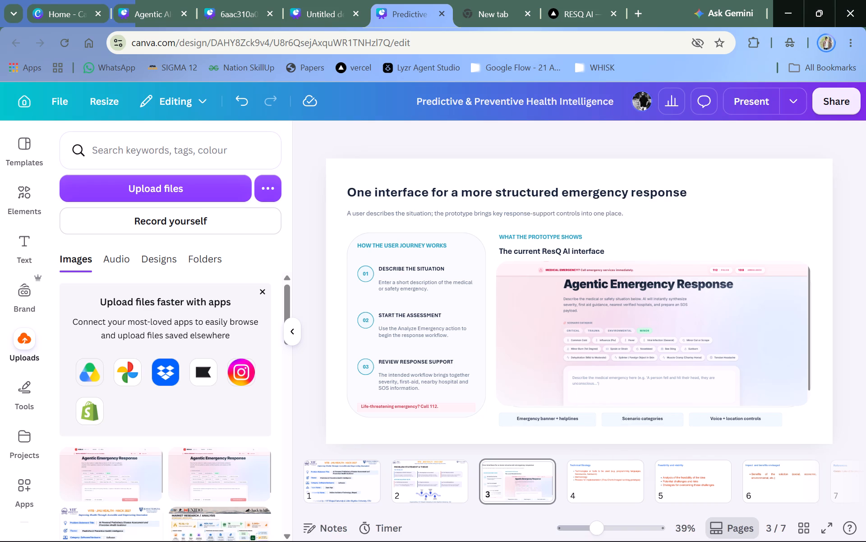
pyautogui.click(421, 189)
pyautogui.rightClick(413, 192)
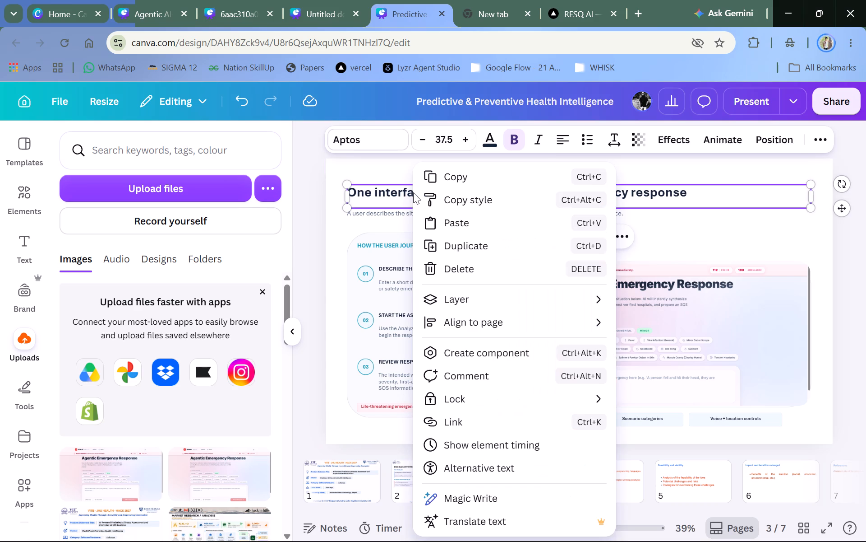
pyautogui.press('BackSpace')
pyautogui.rightClick(406, 196)
pyautogui.rightClick(406, 196)
pyautogui.rightClick(403, 198)
pyautogui.click(379, 203)
pyautogui.rightClick(379, 203)
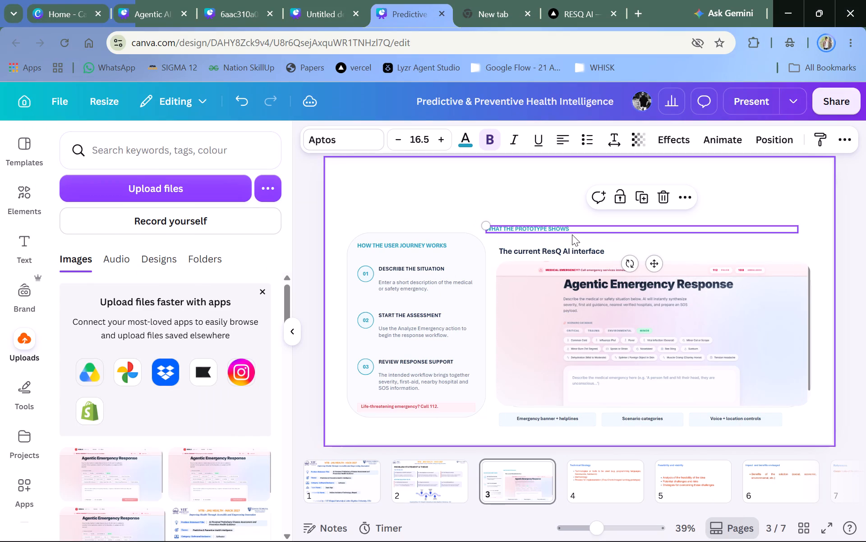
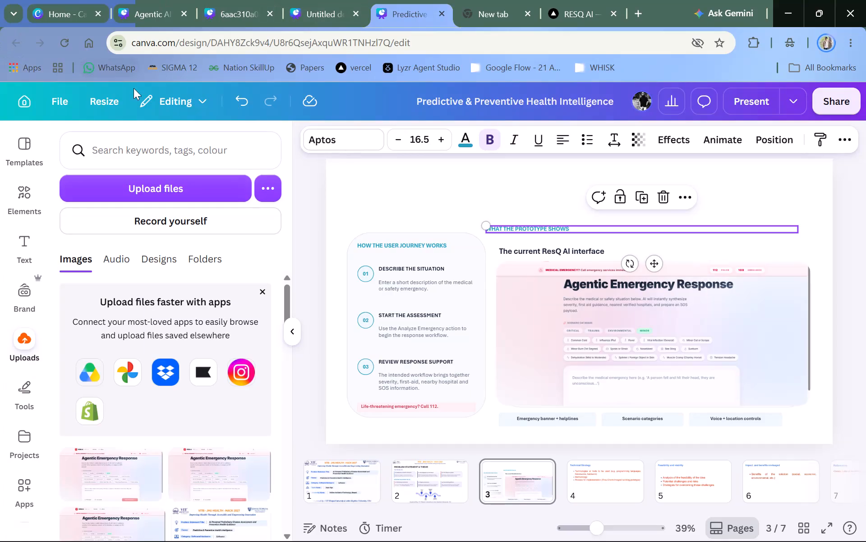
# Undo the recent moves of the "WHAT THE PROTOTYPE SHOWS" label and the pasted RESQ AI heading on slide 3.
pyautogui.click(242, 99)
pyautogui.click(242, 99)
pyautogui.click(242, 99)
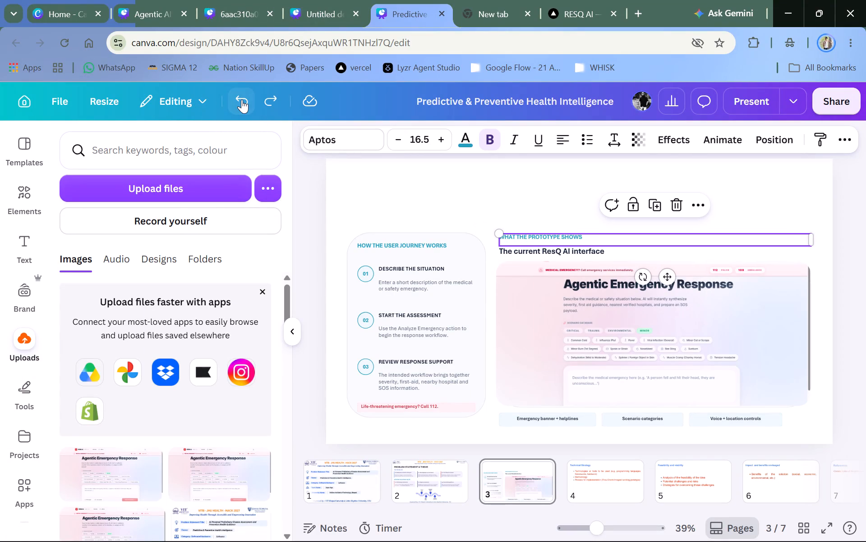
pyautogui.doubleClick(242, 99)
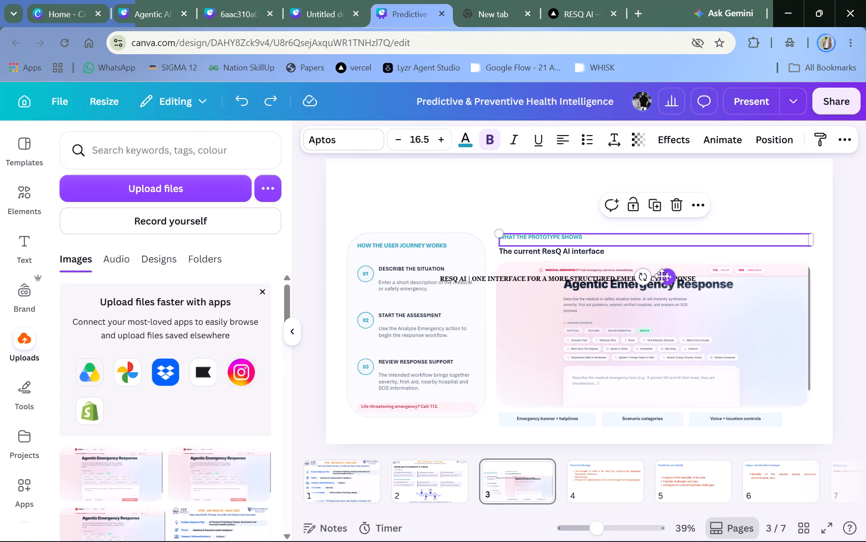
# Move the "WHAT THE PROTOTYPE SHOWS" label slightly up, keeping it nearly aligned with the start of the interface caption below.
pyautogui.click(663, 276)
pyautogui.moveTo(663, 276); pyautogui.dragTo(661, 267)
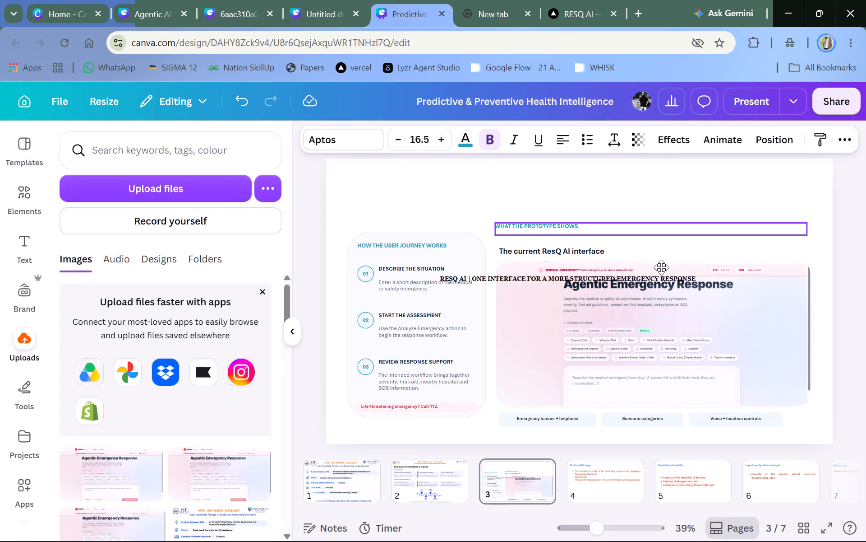
pyautogui.moveTo(661, 267); pyautogui.dragTo(664, 270)
# Move the "RESQ AI | ONE INTERFACE FOR A MORE STRUCTURED EMERGENCY RESPONSE" heading up into the blank area just above the "WHAT THE PROTOTYPE SHOWS" label.
pyautogui.click(578, 277)
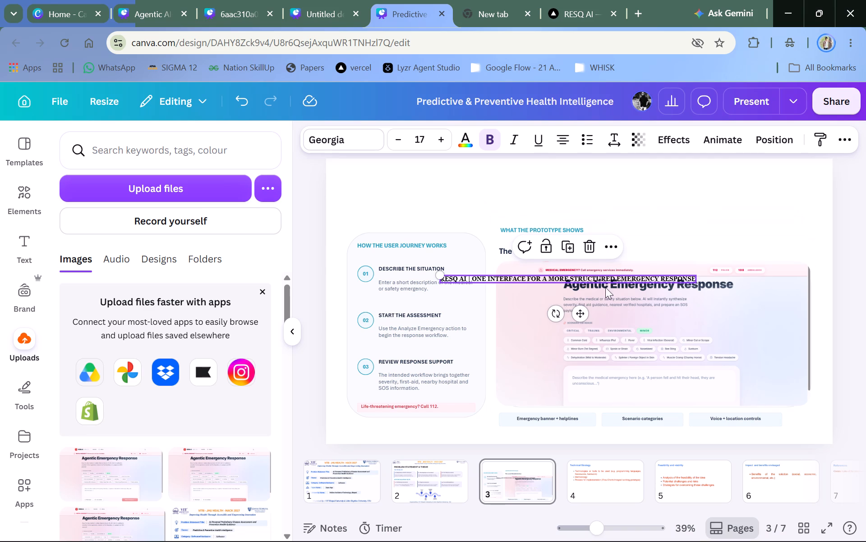
pyautogui.moveTo(574, 310); pyautogui.dragTo(564, 244)
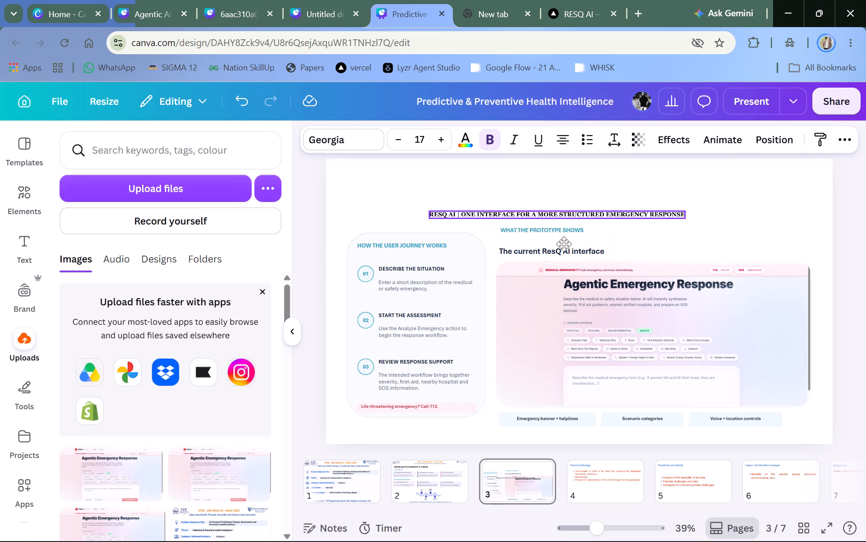
pyautogui.moveTo(564, 244); pyautogui.dragTo(586, 236)
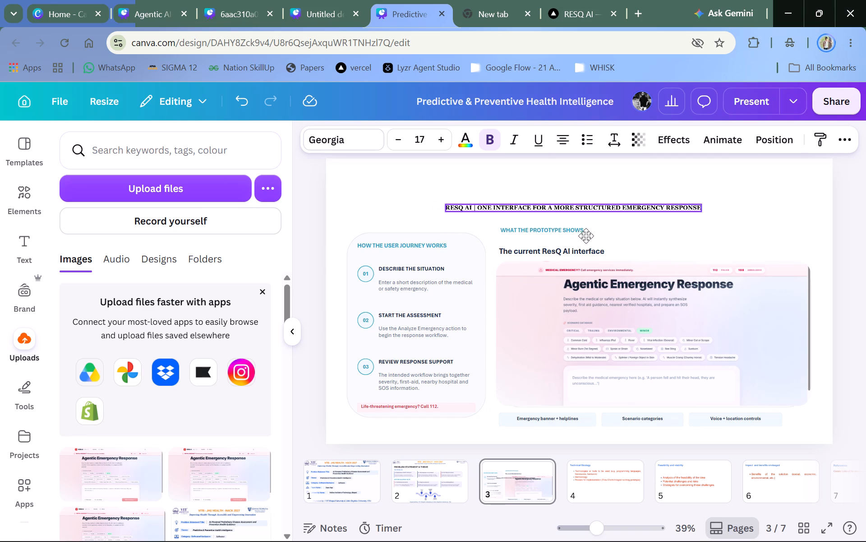
pyautogui.moveTo(586, 236); pyautogui.dragTo(587, 243)
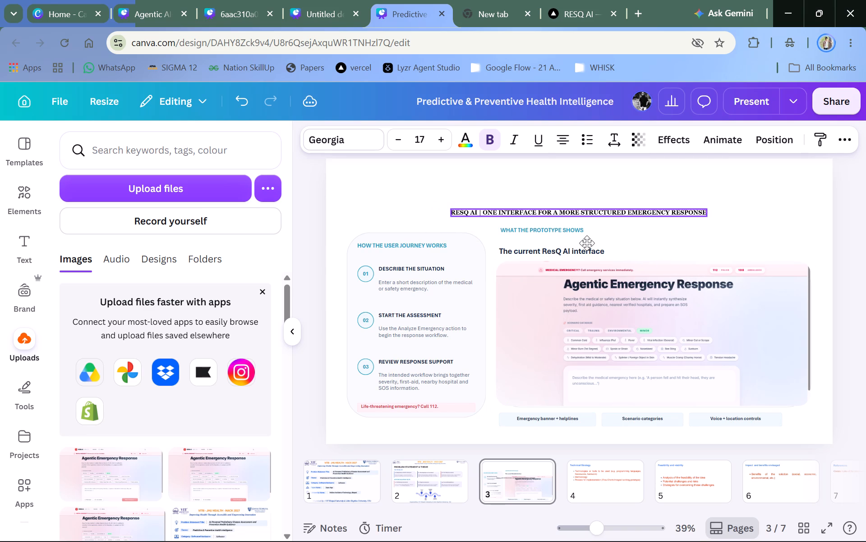
pyautogui.moveTo(587, 243); pyautogui.dragTo(591, 243)
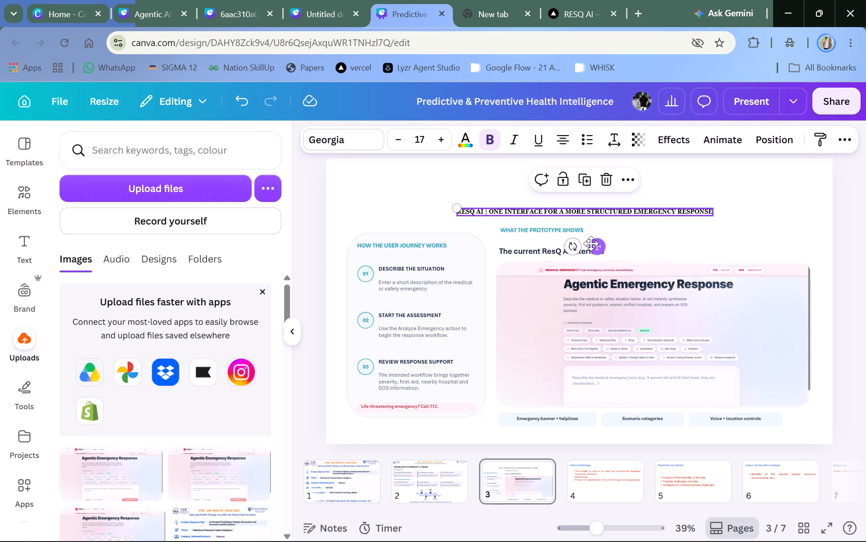